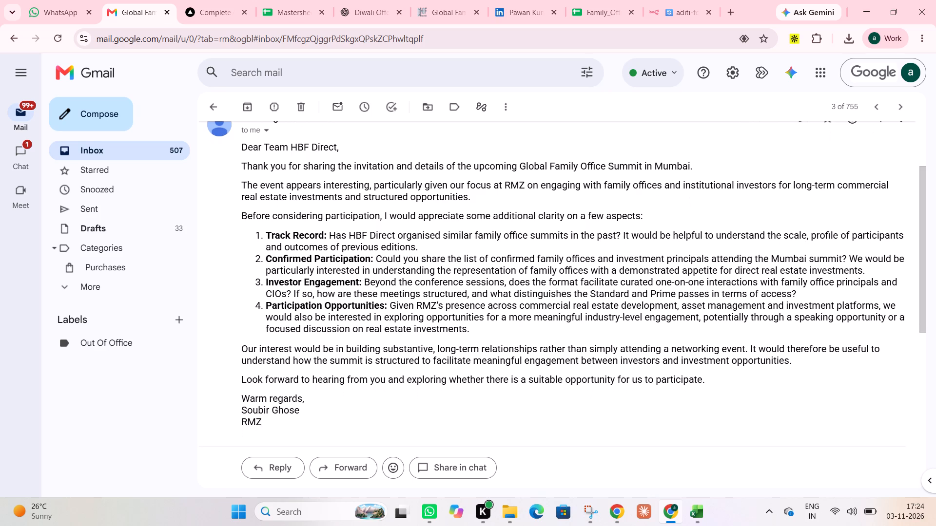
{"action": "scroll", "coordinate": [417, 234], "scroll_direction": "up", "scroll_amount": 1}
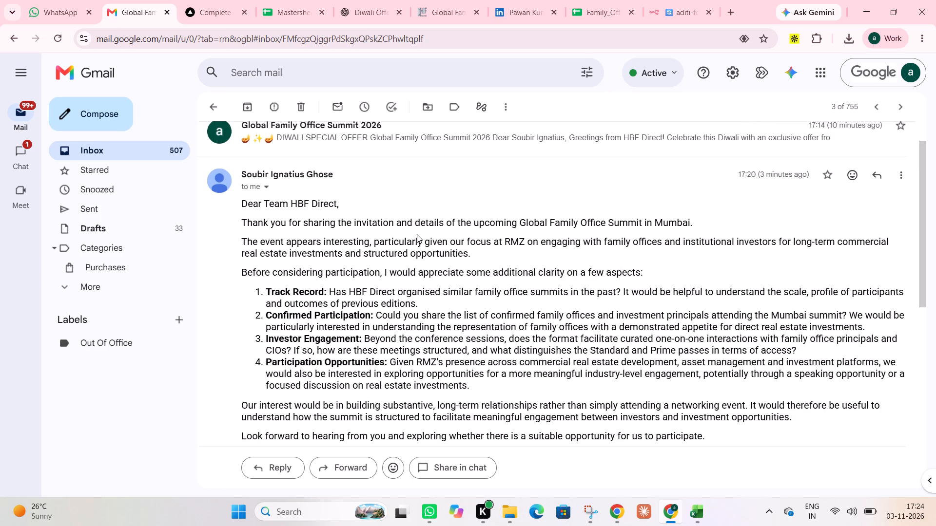
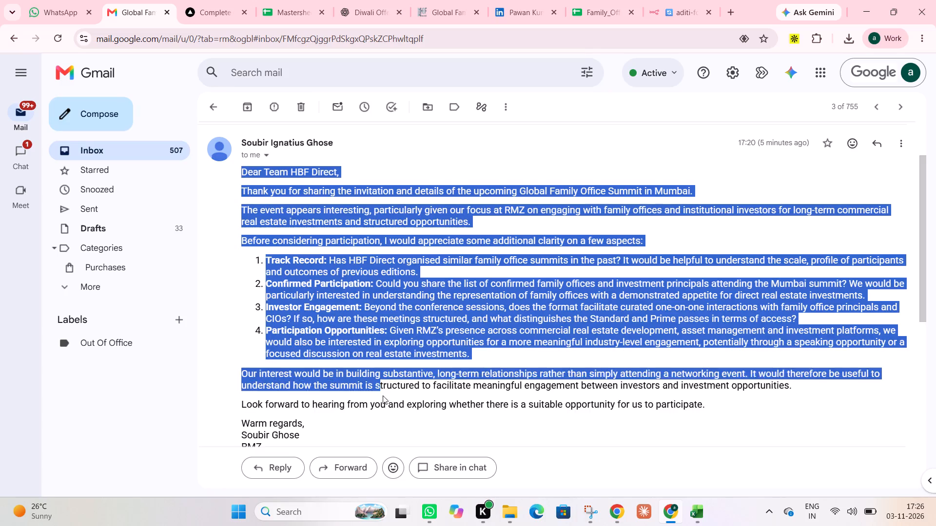
{"action": "left_click_drag", "start_coordinate": [383, 395], "coordinate": [290, 131]}
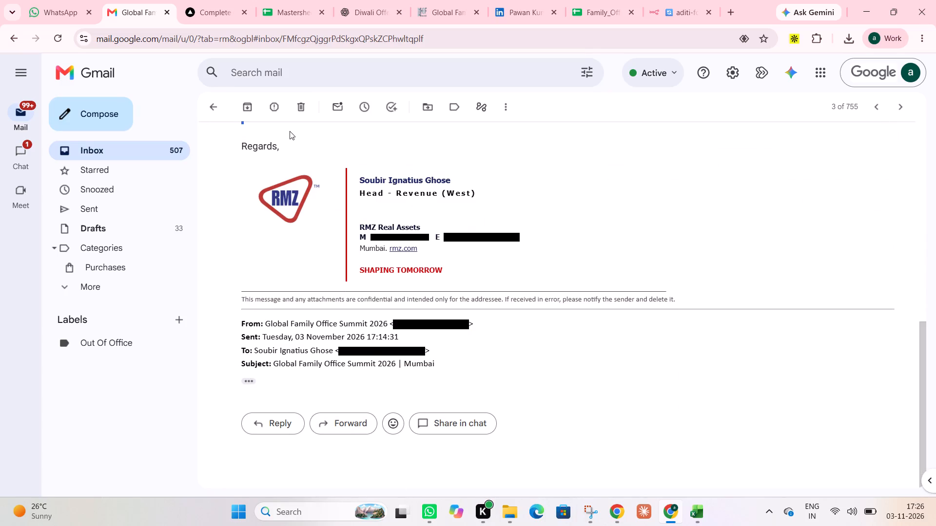
{"action": "left_click_drag", "start_coordinate": [290, 131], "coordinate": [316, 319]}
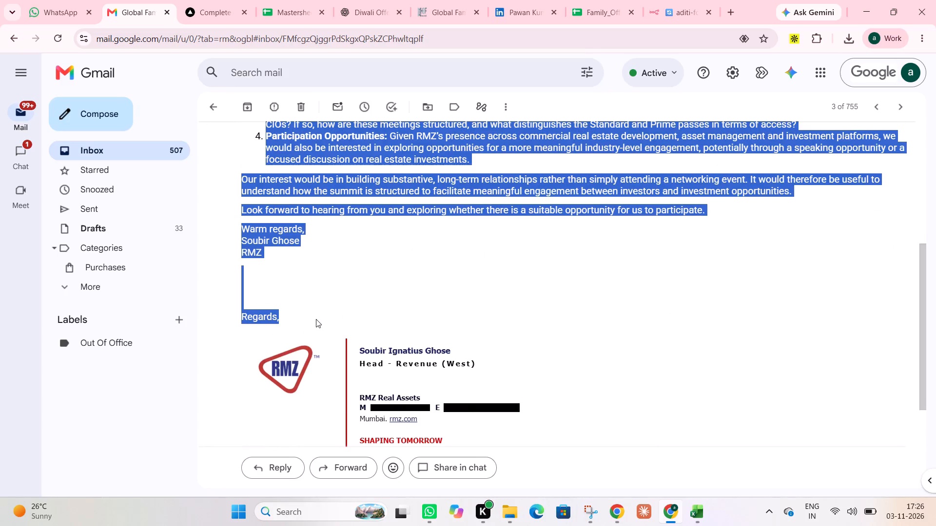
{"action": "key", "text": "ctrl+c"}
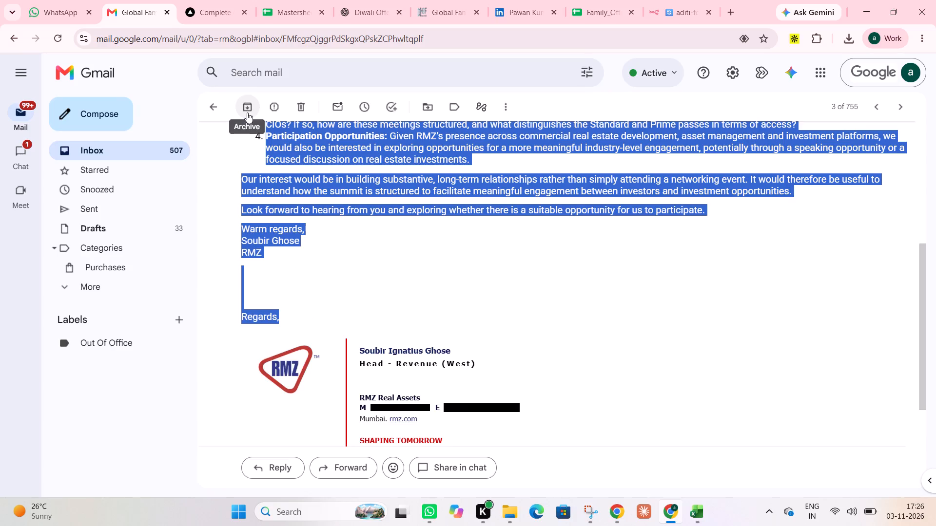
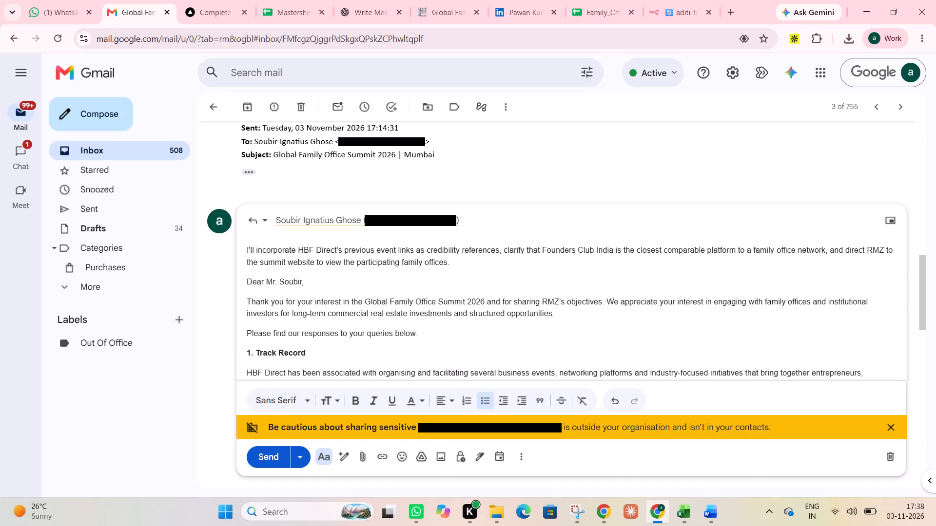
Delete ChatGPT's introductory note about incorporating HBF Direct's event links from above the greeting in the Gmail reply draft.
{"action": "left_click_drag", "start_coordinate": [248, 248], "coordinate": [462, 264]}
{"action": "key", "text": "BackSpace"}
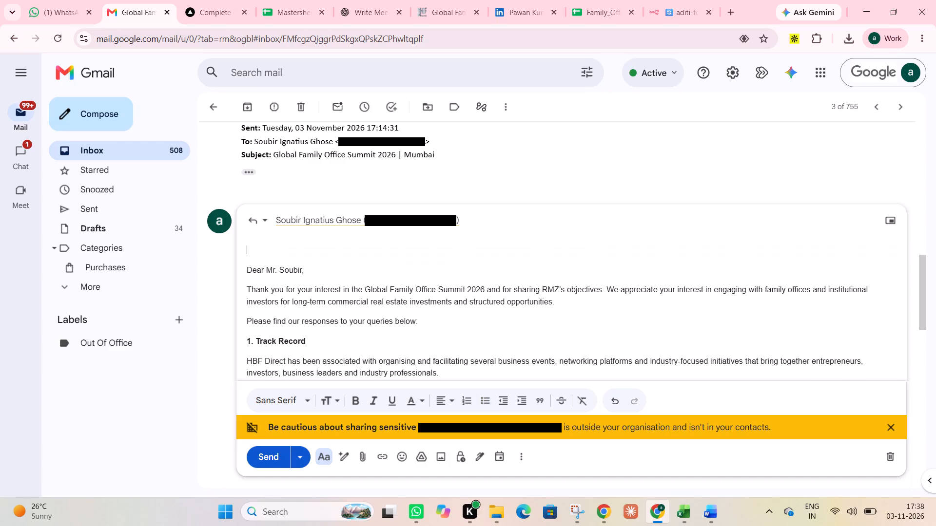
{"action": "key", "text": "BackSpace"}
Remove the empty line above the "Dear Mr. Soubir" greeting in the reply draft.
{"action": "key", "text": "Down"}
{"action": "key", "text": "BackSpace"}
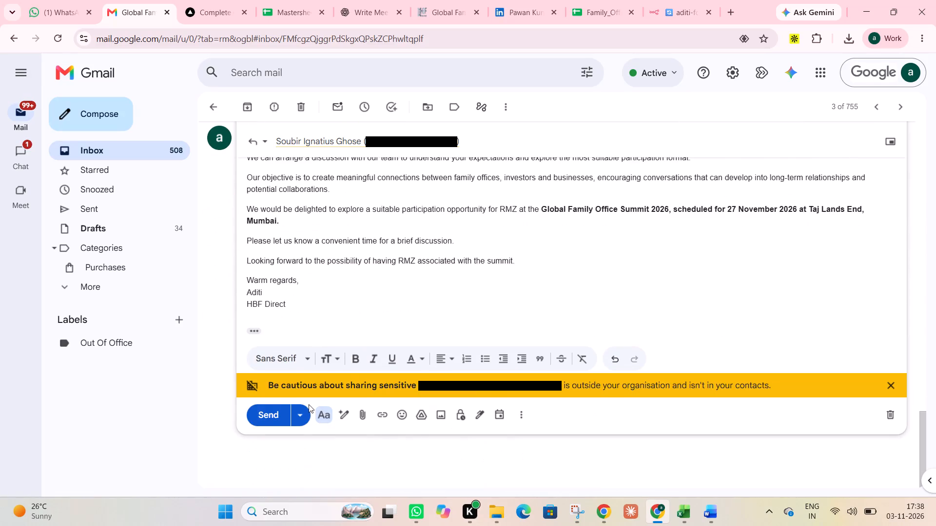
{"action": "left_click", "coordinate": [263, 413]}
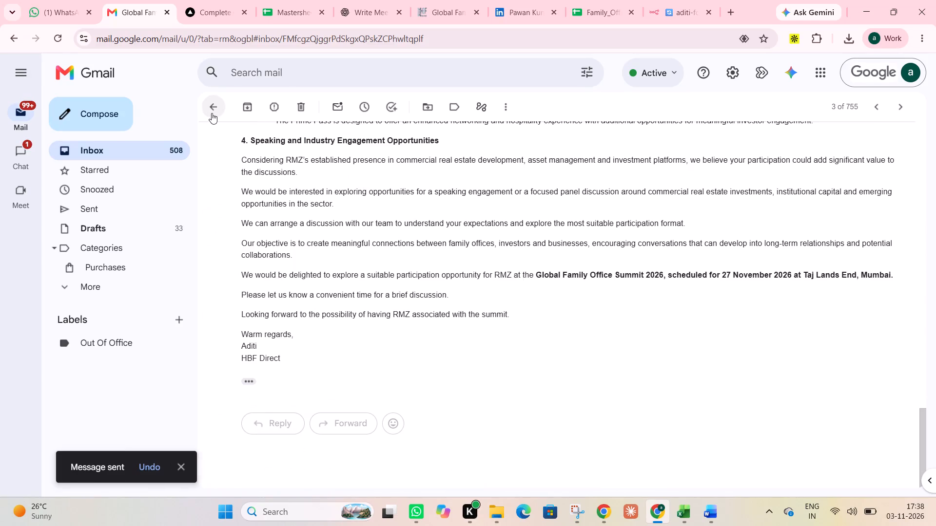
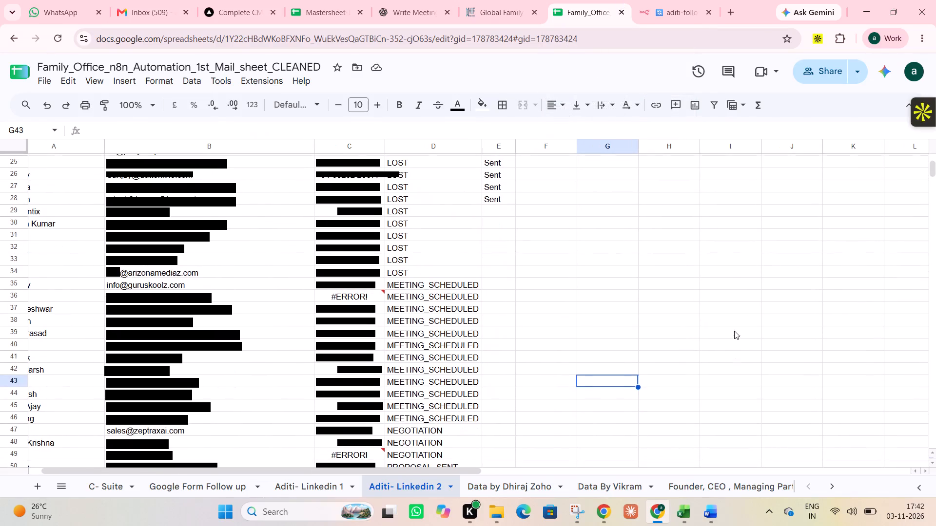
Look through the leads' Status and Diwali columns on the Aditi- Linkedin 2 sheet, down to the last filled row and back to the header.
{"action": "scroll", "coordinate": [734, 331], "scroll_direction": "down", "scroll_amount": 2}
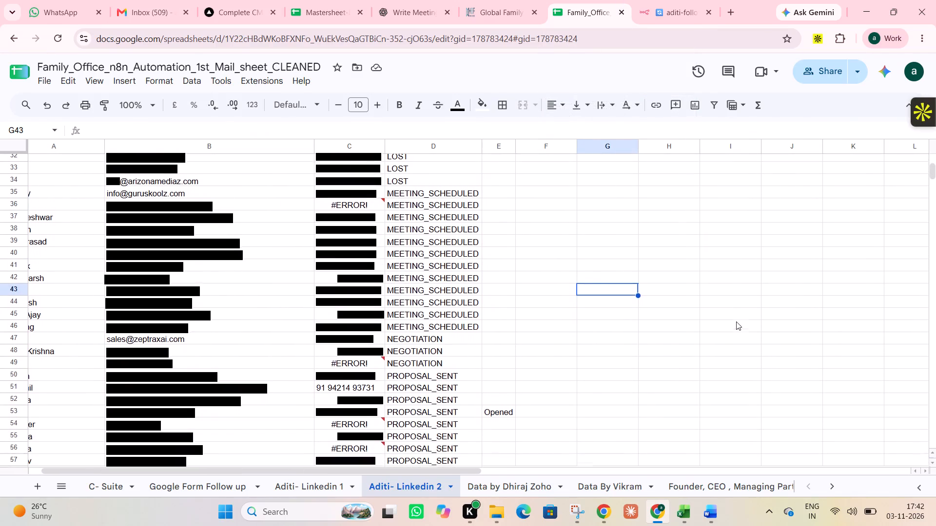
{"action": "scroll", "coordinate": [736, 321], "scroll_direction": "down", "scroll_amount": 5}
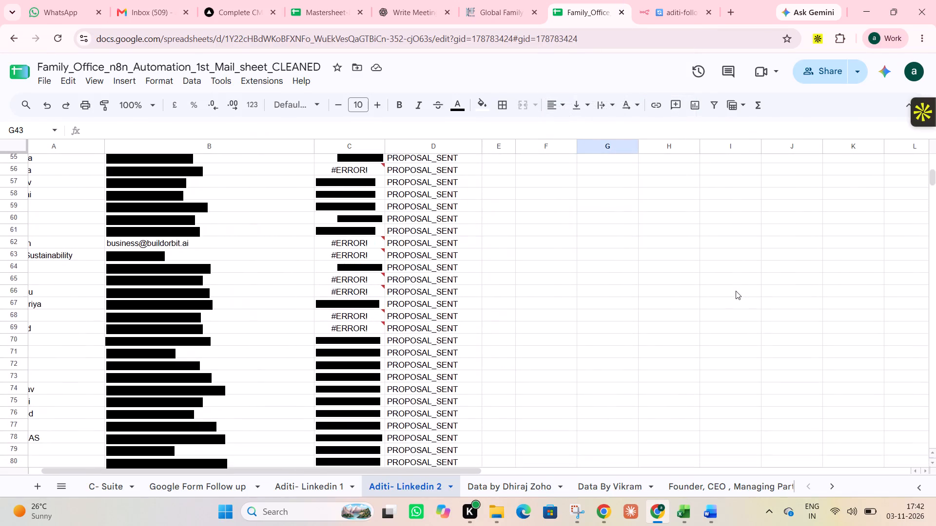
{"action": "scroll", "coordinate": [736, 291], "scroll_direction": "down", "scroll_amount": 4}
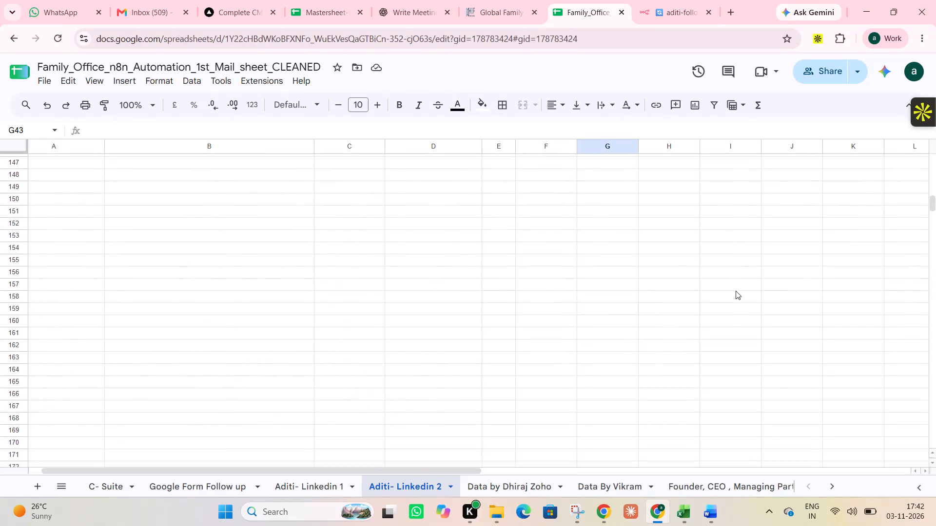
{"action": "scroll", "coordinate": [736, 291], "scroll_direction": "up", "scroll_amount": 9}
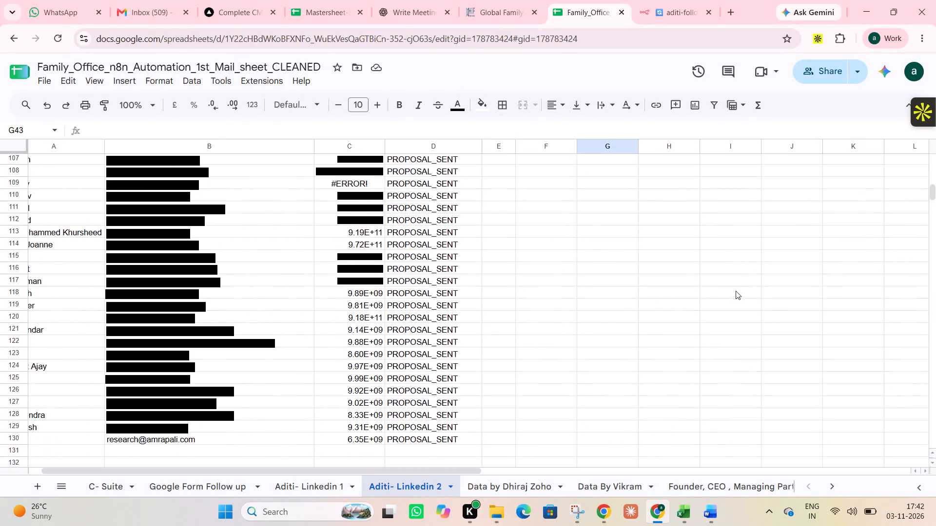
{"action": "scroll", "coordinate": [736, 291], "scroll_direction": "up", "scroll_amount": 8}
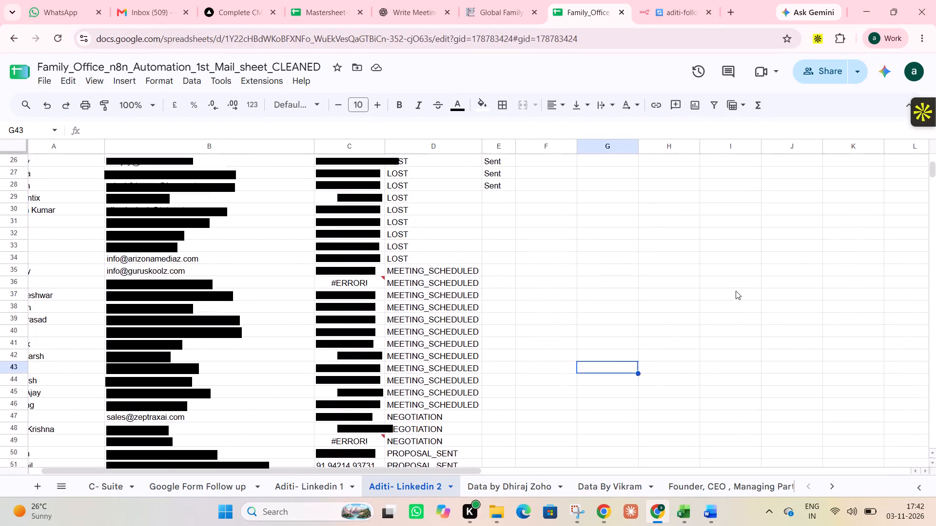
{"action": "scroll", "coordinate": [736, 291], "scroll_direction": "up", "scroll_amount": 7}
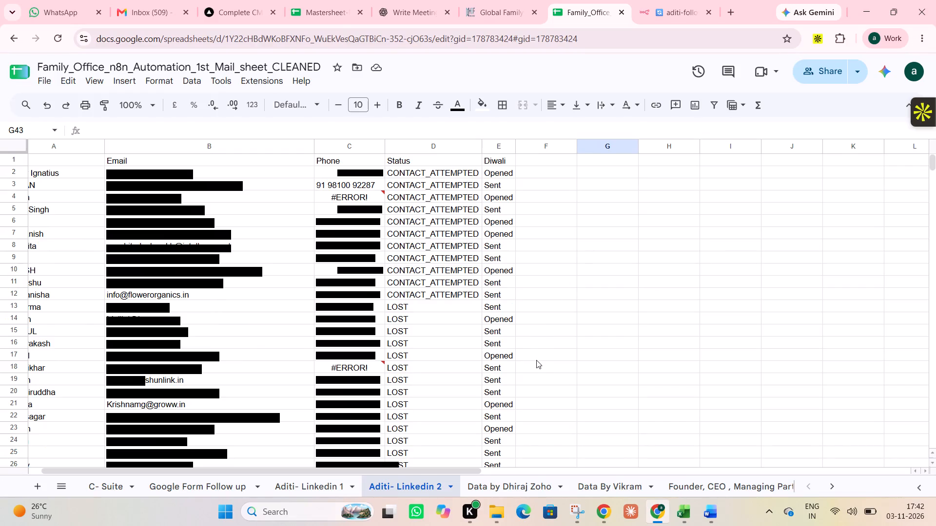
Examine the contact rows in the Aditi- Linkedin 2 sheet, checking the Status and Diwali columns for mail sending progress.
{"action": "scroll", "coordinate": [559, 342], "scroll_direction": "down", "scroll_amount": 2}
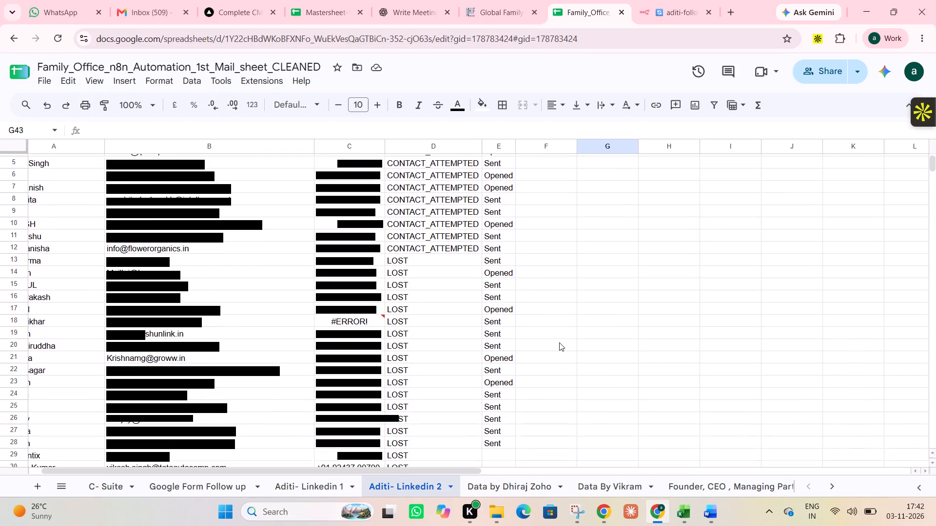
{"action": "scroll", "coordinate": [559, 342], "scroll_direction": "down", "scroll_amount": 2}
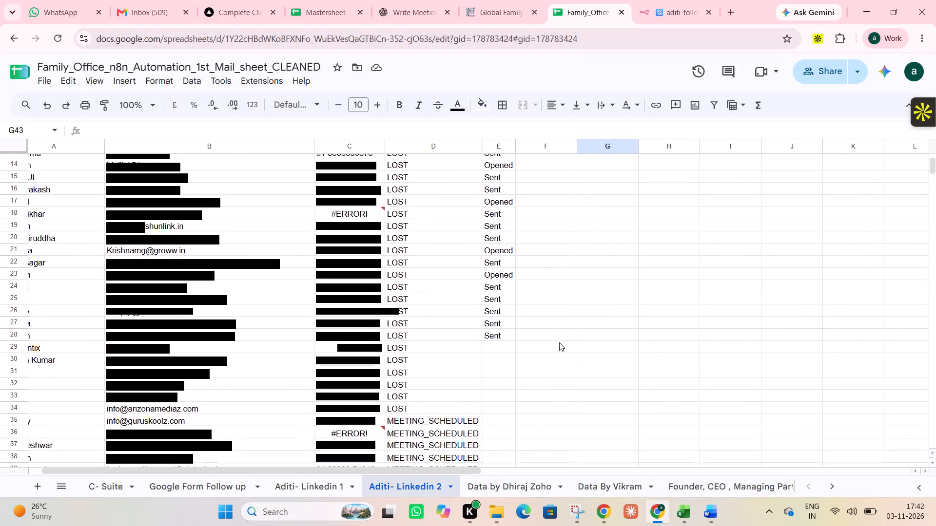
{"action": "scroll", "coordinate": [559, 342], "scroll_direction": "down", "scroll_amount": 1}
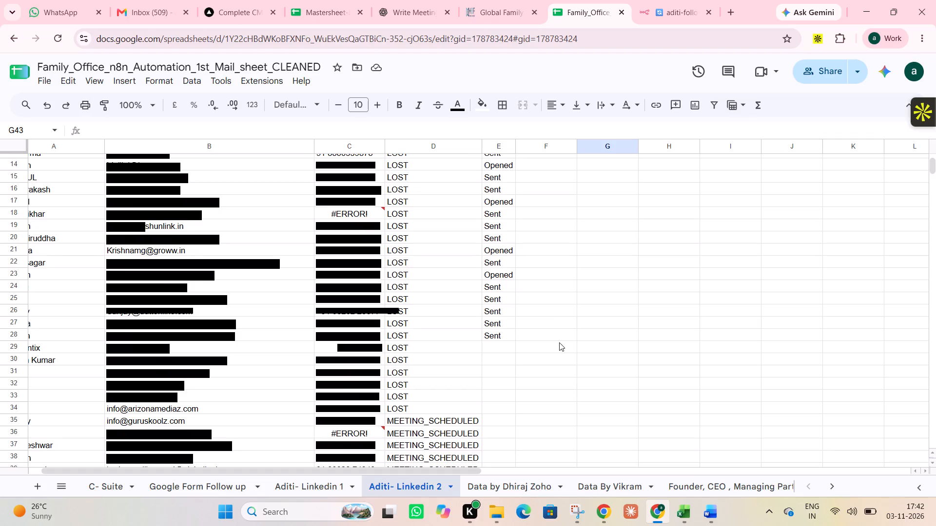
{"action": "scroll", "coordinate": [559, 342], "scroll_direction": "up", "scroll_amount": 1}
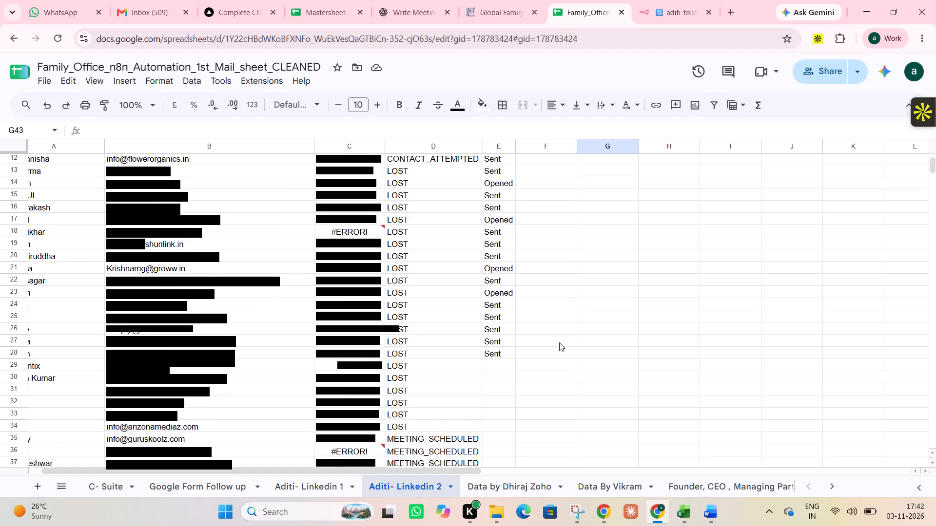
{"action": "scroll", "coordinate": [559, 342], "scroll_direction": "up", "scroll_amount": 5}
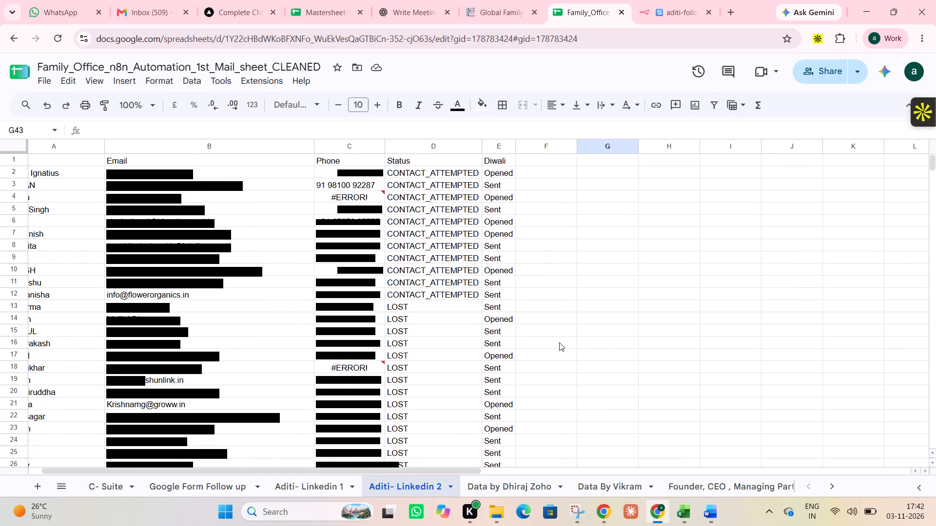
{"action": "scroll", "coordinate": [559, 342], "scroll_direction": "up", "scroll_amount": 2}
{"action": "scroll", "coordinate": [559, 342], "scroll_direction": "down", "scroll_amount": 3}
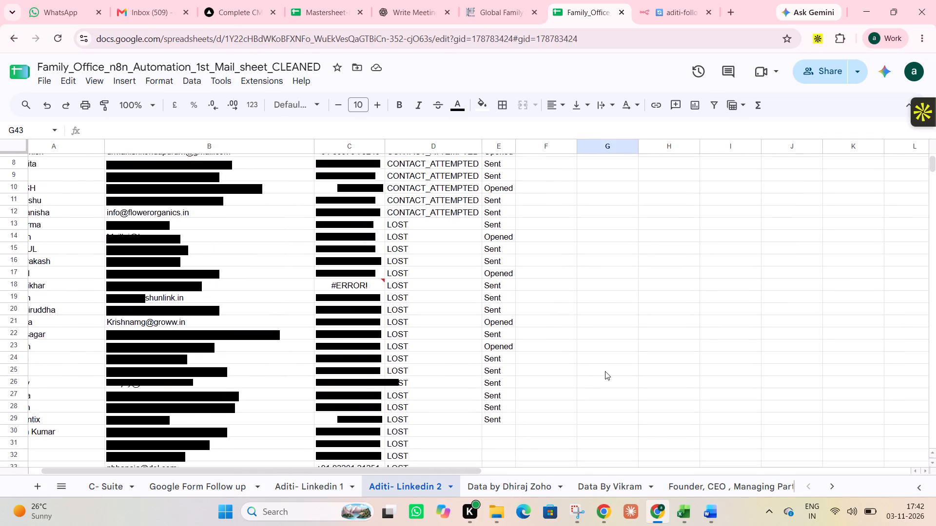
{"action": "scroll", "coordinate": [605, 371], "scroll_direction": "left", "scroll_amount": 1}
{"action": "scroll", "coordinate": [605, 371], "scroll_direction": "down", "scroll_amount": 1}
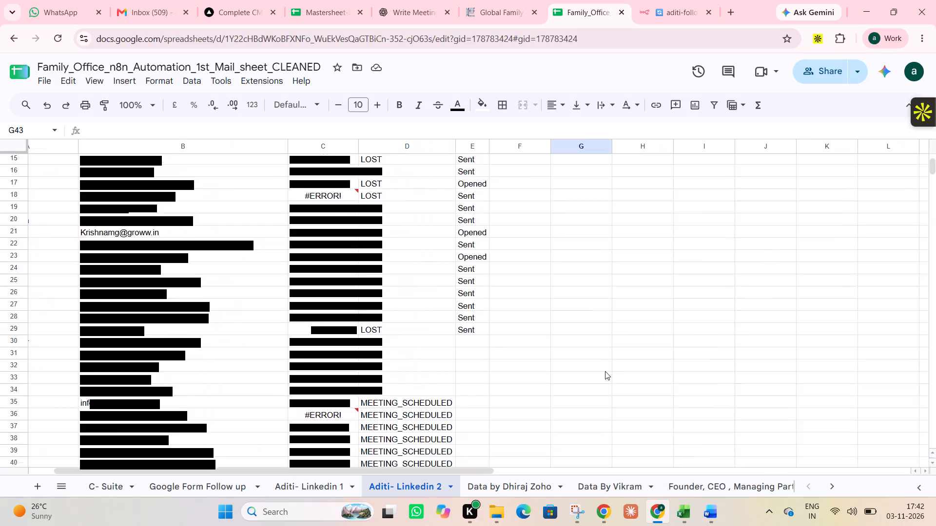
{"action": "scroll", "coordinate": [605, 371], "scroll_direction": "down", "scroll_amount": 6}
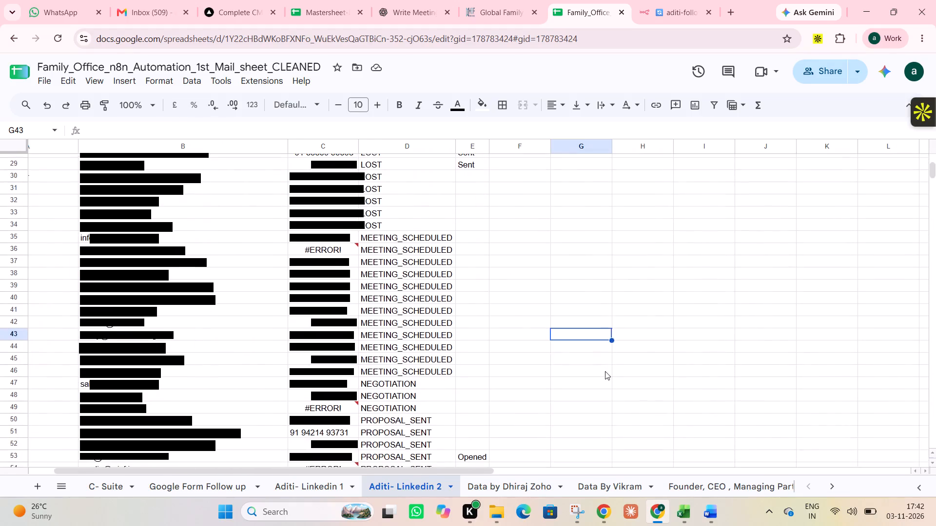
{"action": "scroll", "coordinate": [605, 371], "scroll_direction": "down", "scroll_amount": 1}
{"action": "scroll", "coordinate": [605, 371], "scroll_direction": "up", "scroll_amount": 3}
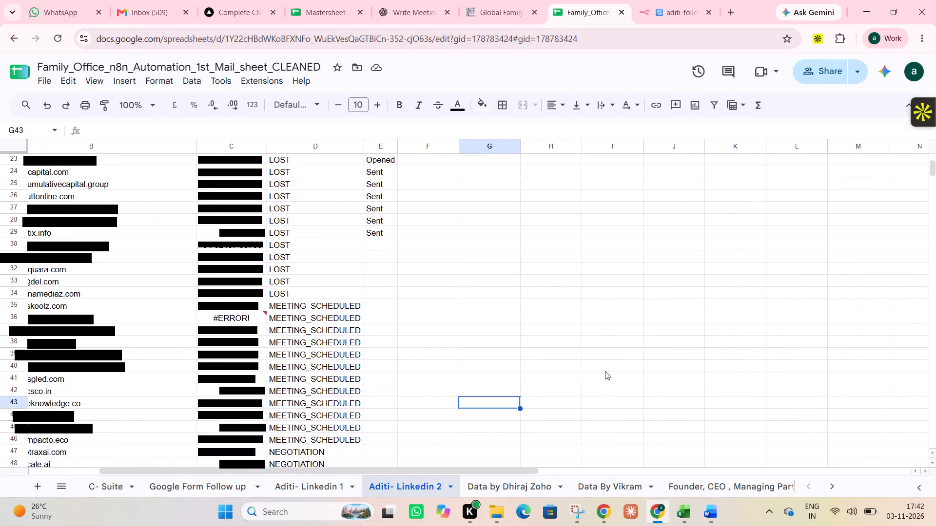
{"action": "scroll", "coordinate": [605, 371], "scroll_direction": "up", "scroll_amount": 2}
{"action": "scroll", "coordinate": [605, 371], "scroll_direction": "right", "scroll_amount": 4}
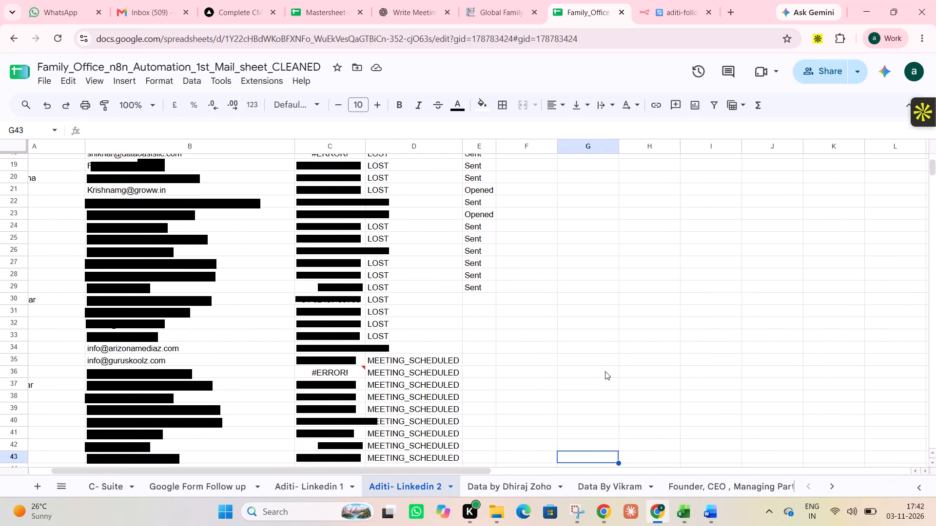
{"action": "scroll", "coordinate": [605, 371], "scroll_direction": "right", "scroll_amount": 7}
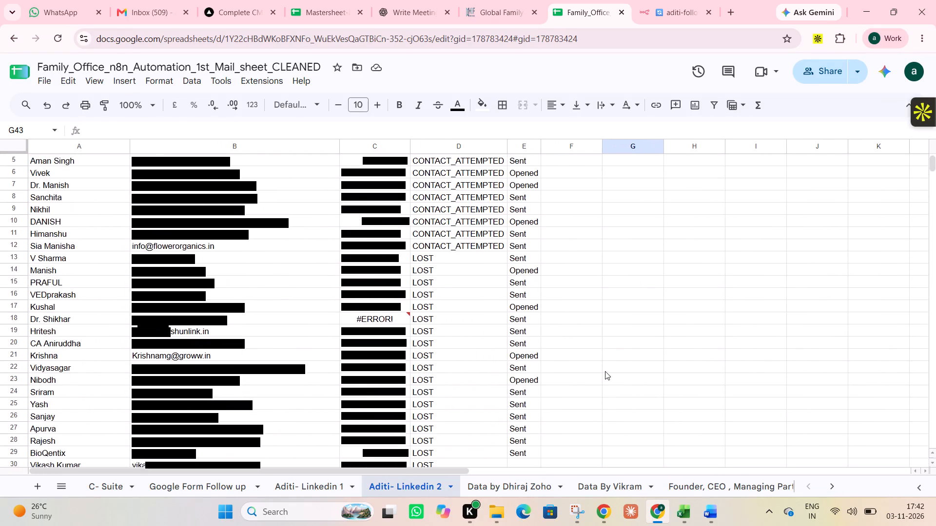
{"action": "scroll", "coordinate": [605, 358], "scroll_direction": "down", "scroll_amount": 3}
{"action": "scroll", "coordinate": [604, 269], "scroll_direction": "down", "scroll_amount": 2}
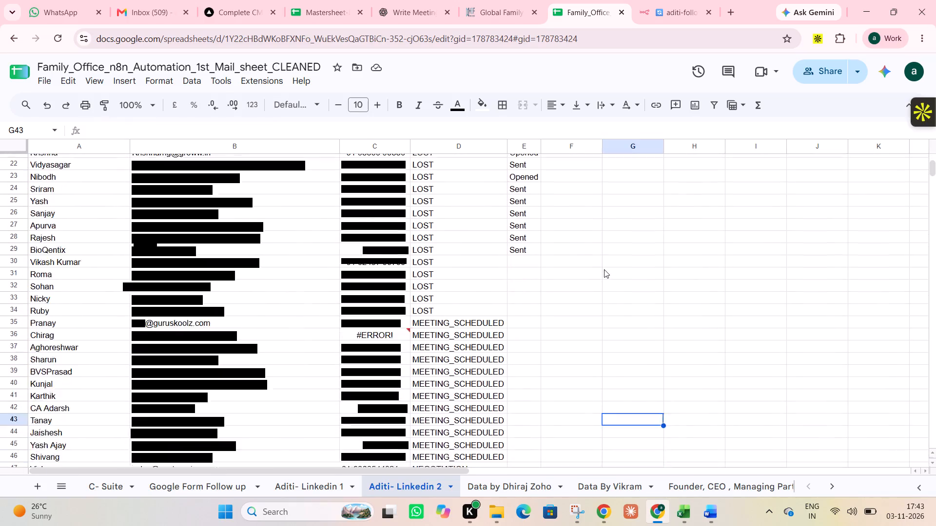
Check the mail-sending entries beside the LOST, MEETING_SCHEDULED, NEGOTIATION and PROPOSAL_SENT contacts in the Aditi- Linkedin 2 sheet.
{"action": "scroll", "coordinate": [604, 269], "scroll_direction": "down", "scroll_amount": 1}
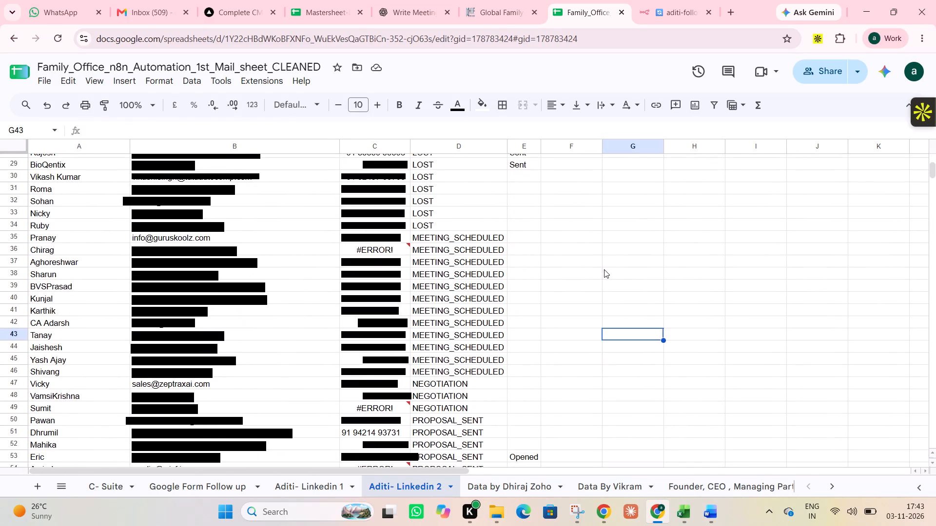
{"action": "scroll", "coordinate": [604, 269], "scroll_direction": "up", "scroll_amount": 1}
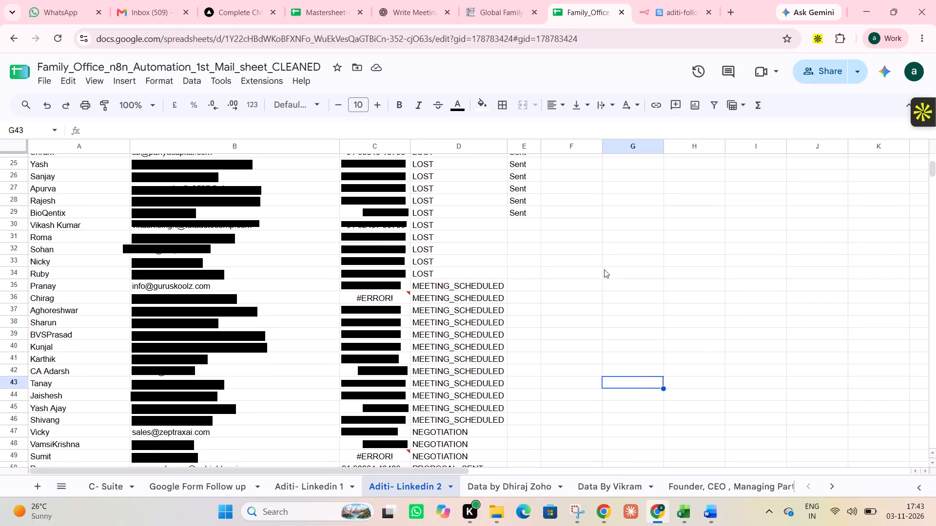
{"action": "scroll", "coordinate": [604, 269], "scroll_direction": "up", "scroll_amount": 2}
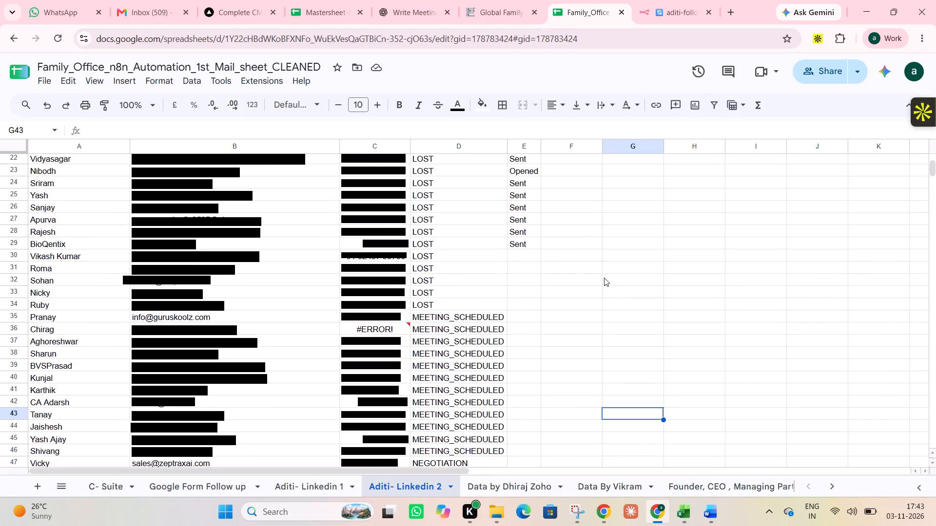
{"action": "scroll", "coordinate": [604, 278], "scroll_direction": "up", "scroll_amount": 1}
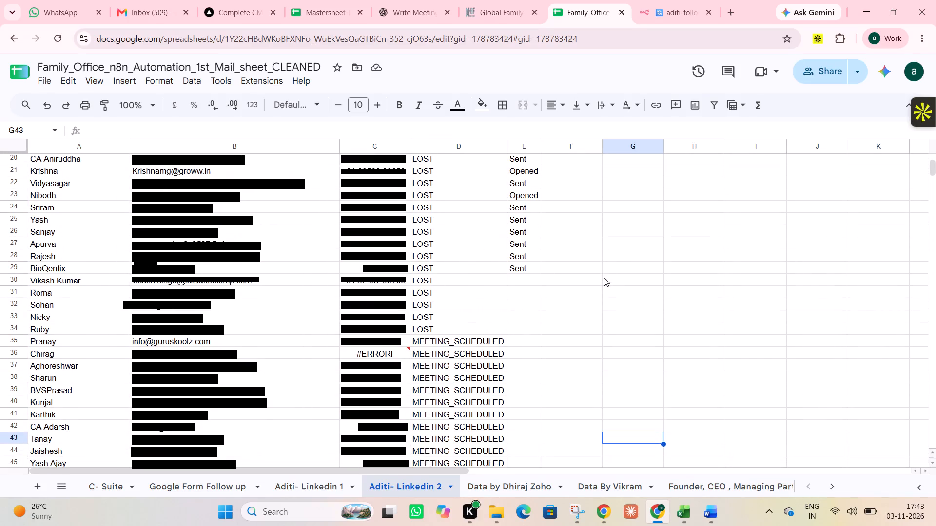
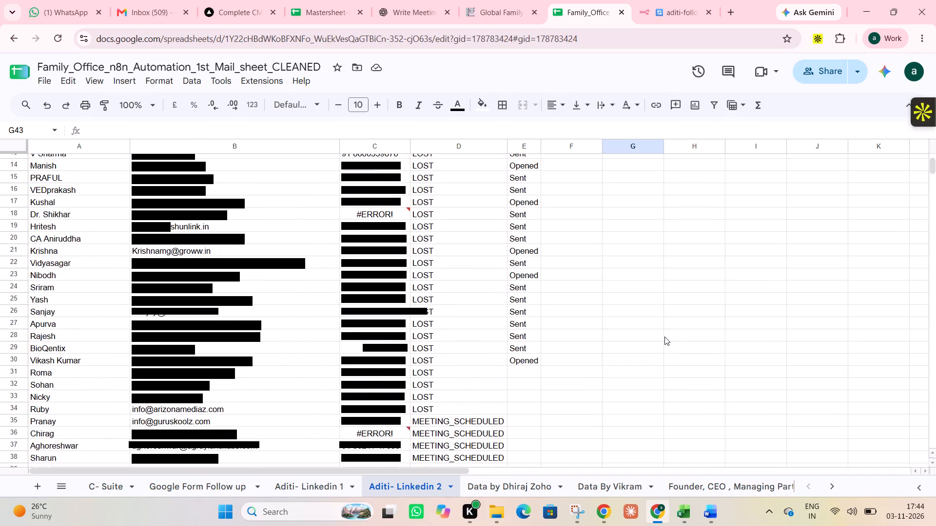
Review the Diwali mail statuses in the Aditi- Linkedin 2 sheet, from the first contacts through the PROPOSAL_SENT rows.
{"action": "scroll", "coordinate": [664, 337], "scroll_direction": "right", "scroll_amount": 1}
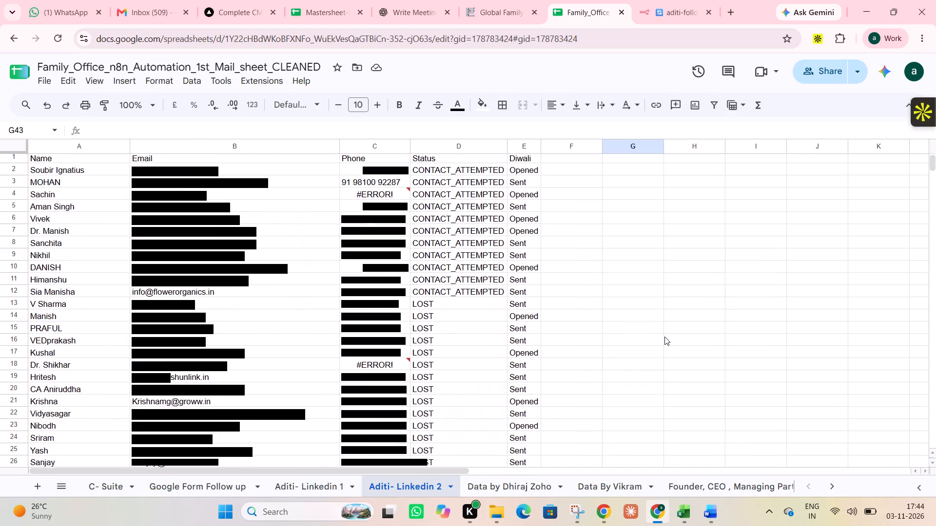
{"action": "scroll", "coordinate": [664, 337], "scroll_direction": "right", "scroll_amount": 1}
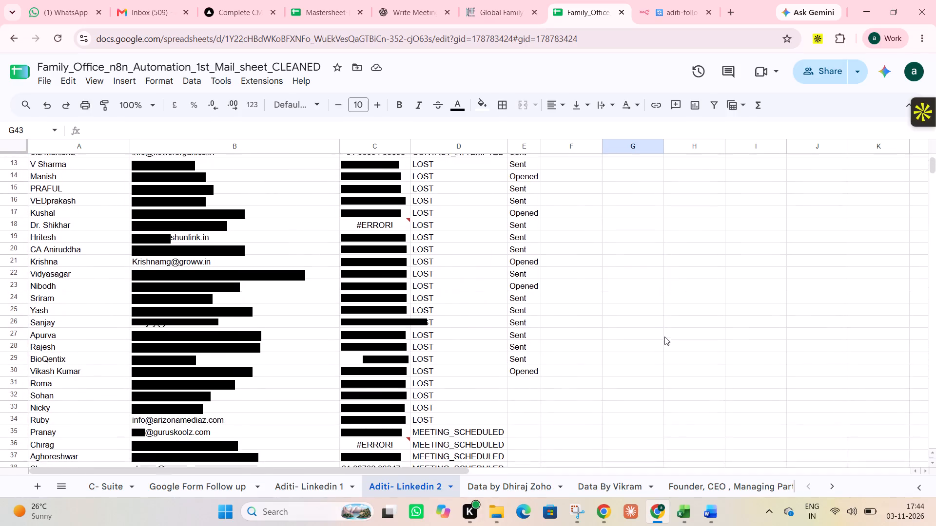
{"action": "scroll", "coordinate": [664, 337], "scroll_direction": "right", "scroll_amount": 1}
{"action": "scroll", "coordinate": [664, 337], "scroll_direction": "down", "scroll_amount": 2}
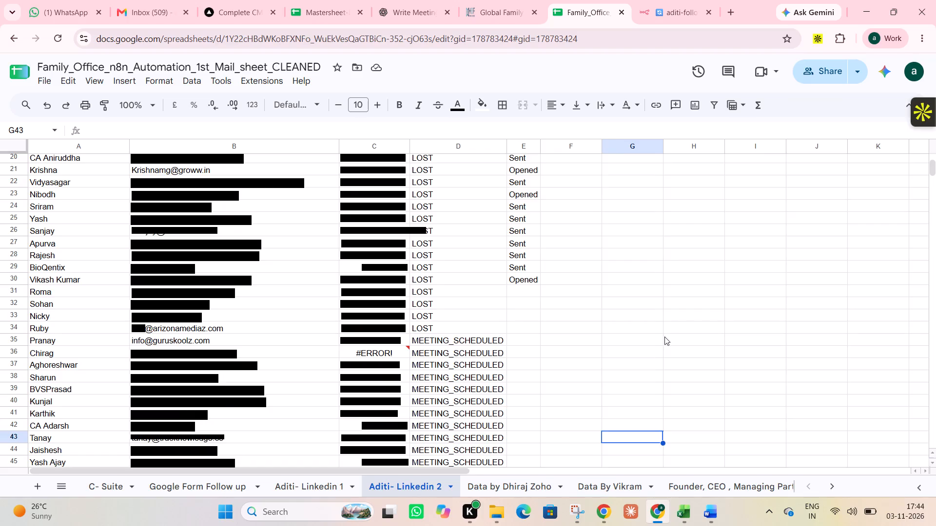
{"action": "scroll", "coordinate": [664, 337], "scroll_direction": "down", "scroll_amount": 3}
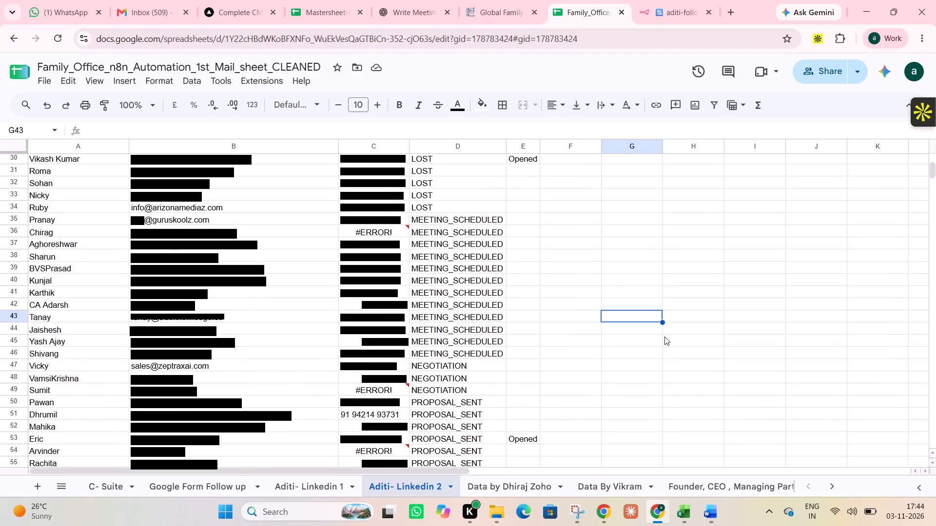
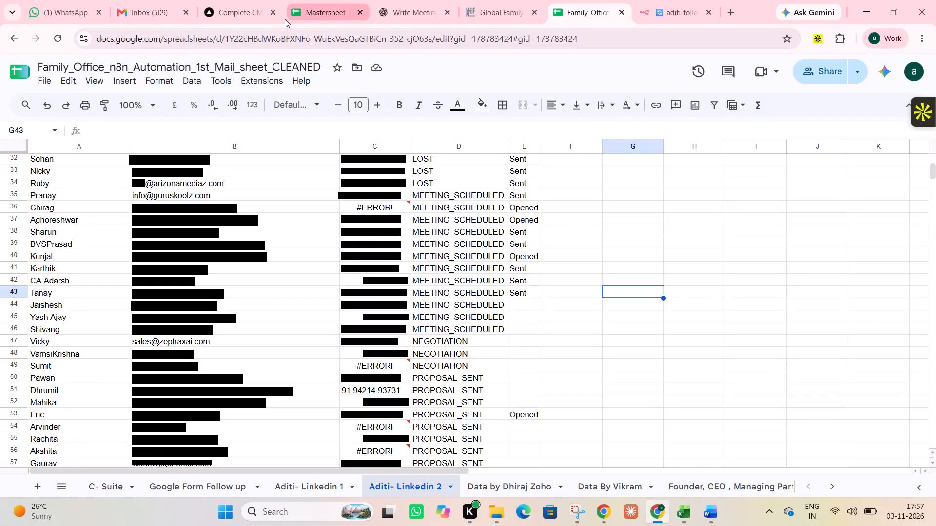
Switch to Complete CMS and filter Aditi's leads in the Linkedin-family-office-leads-v2 campaign to the Meeting Scheduled status.
{"action": "left_click", "coordinate": [236, 8]}
{"action": "scroll", "coordinate": [299, 239], "scroll_direction": "up", "scroll_amount": 4}
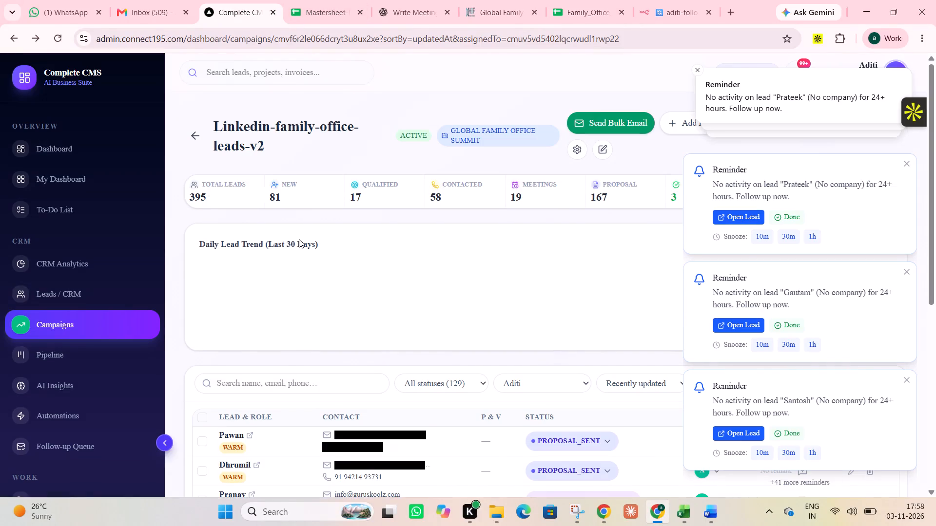
{"action": "scroll", "coordinate": [299, 239], "scroll_direction": "up", "scroll_amount": 1}
{"action": "scroll", "coordinate": [440, 358], "scroll_direction": "down", "scroll_amount": 1}
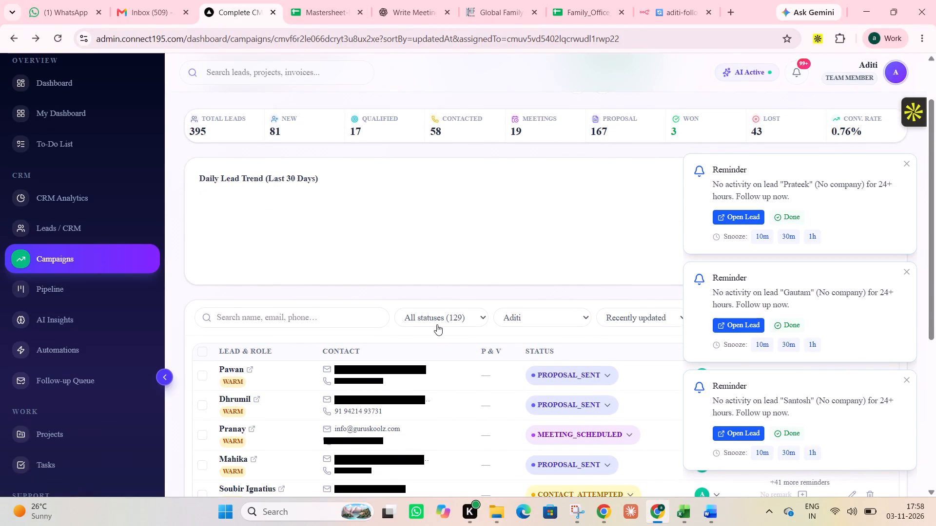
{"action": "left_click", "coordinate": [437, 324]}
{"action": "left_click", "coordinate": [429, 389]}
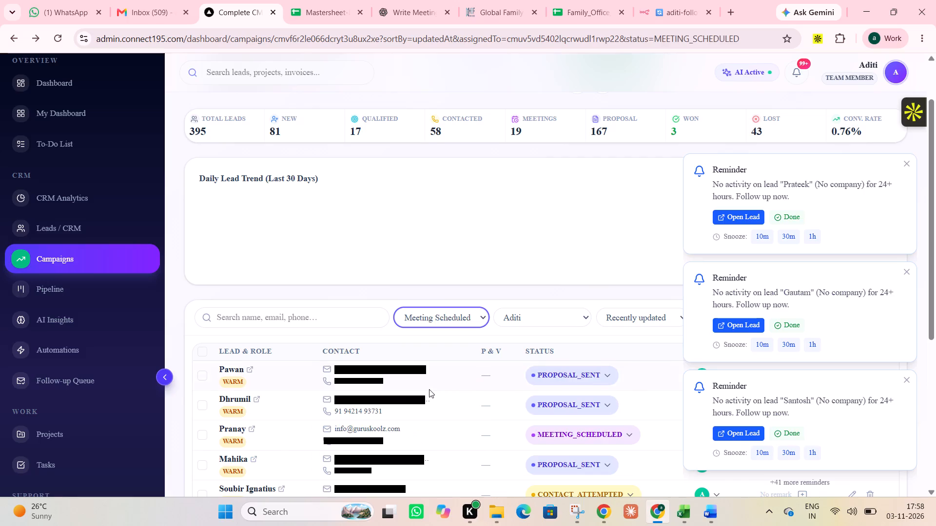
{"action": "scroll", "coordinate": [429, 389], "scroll_direction": "down", "scroll_amount": 5}
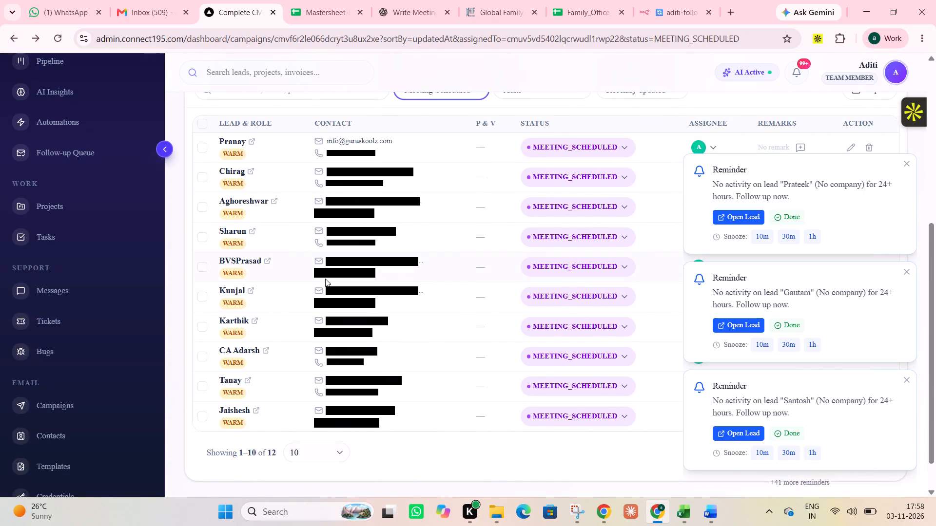
Open the fifth lead in the filtered list and examine its contact details, custom fields, activity timeline and discussion notes.
{"action": "left_click", "coordinate": [255, 259]}
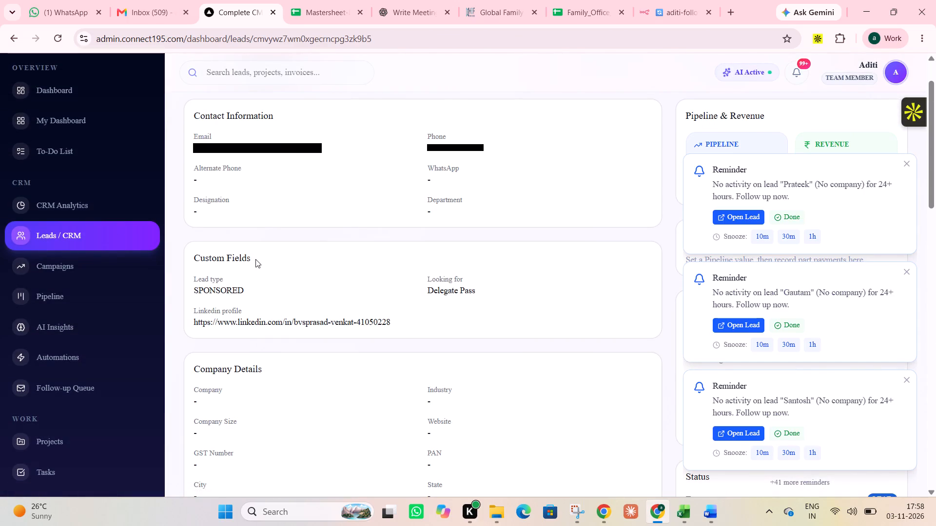
{"action": "scroll", "coordinate": [244, 147], "scroll_direction": "down", "scroll_amount": 3}
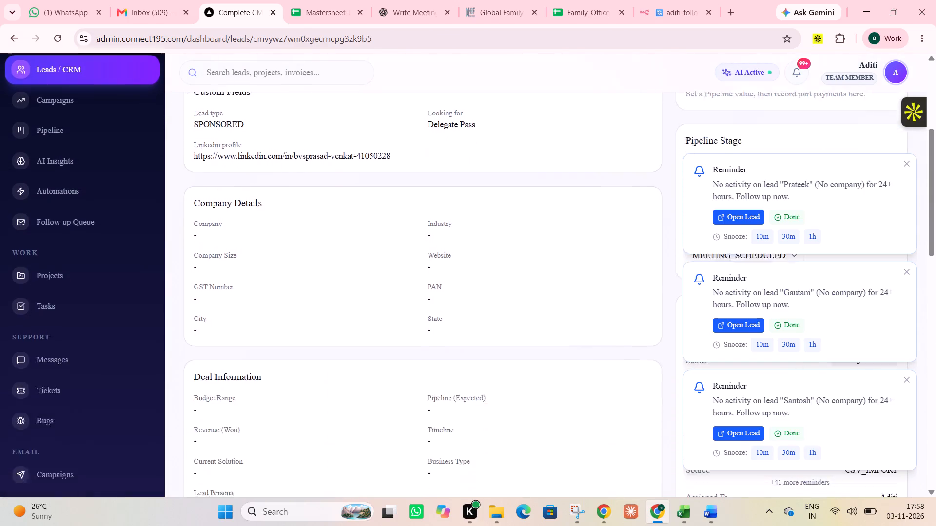
{"action": "scroll", "coordinate": [244, 147], "scroll_direction": "down", "scroll_amount": 6}
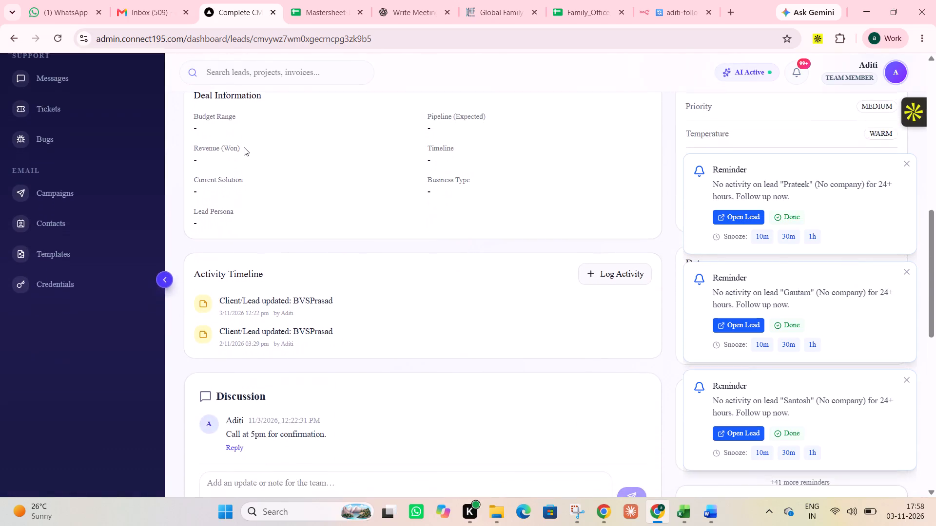
{"action": "scroll", "coordinate": [244, 147], "scroll_direction": "up", "scroll_amount": 4}
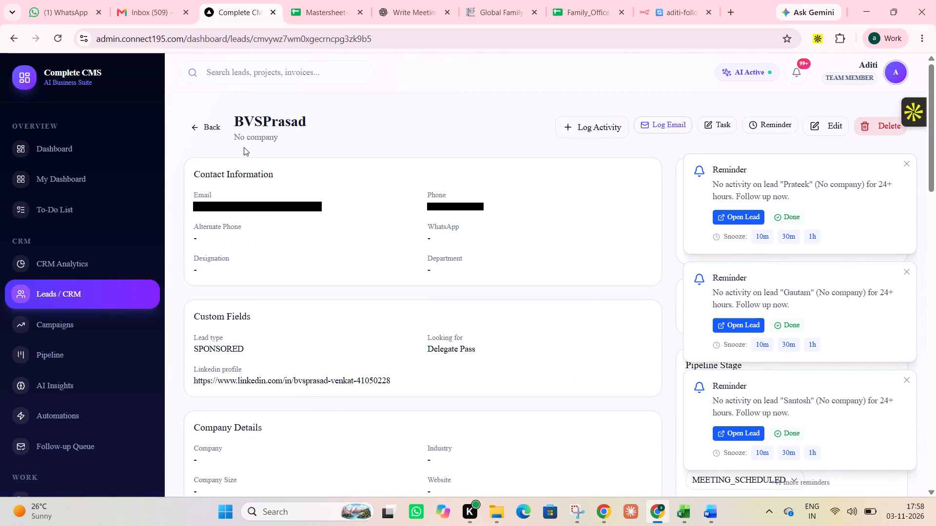
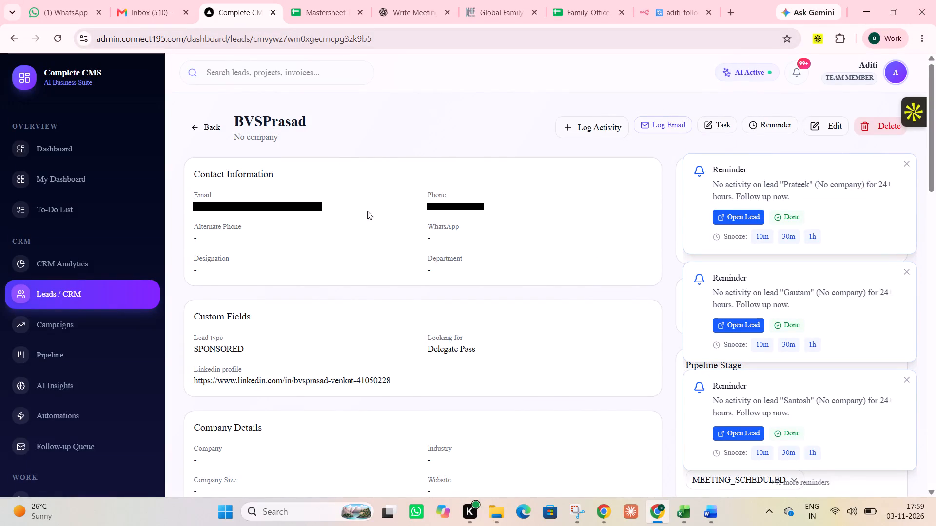
Post the note "looking for complimentary Pass or free event" in the open lead's Discussion section.
{"action": "left_click", "coordinate": [323, 462]}
{"action": "key", "text": "Down"}
{"action": "key", "text": "Down"}
{"action": "key", "text": "Down"}
{"action": "key", "text": "Down"}
{"action": "key", "text": "Down"}
{"action": "key", "text": "Down"}
{"action": "key", "text": "Down"}
{"action": "key", "text": "Down"}
{"action": "key", "text": "Down"}
{"action": "key", "text": "Down"}
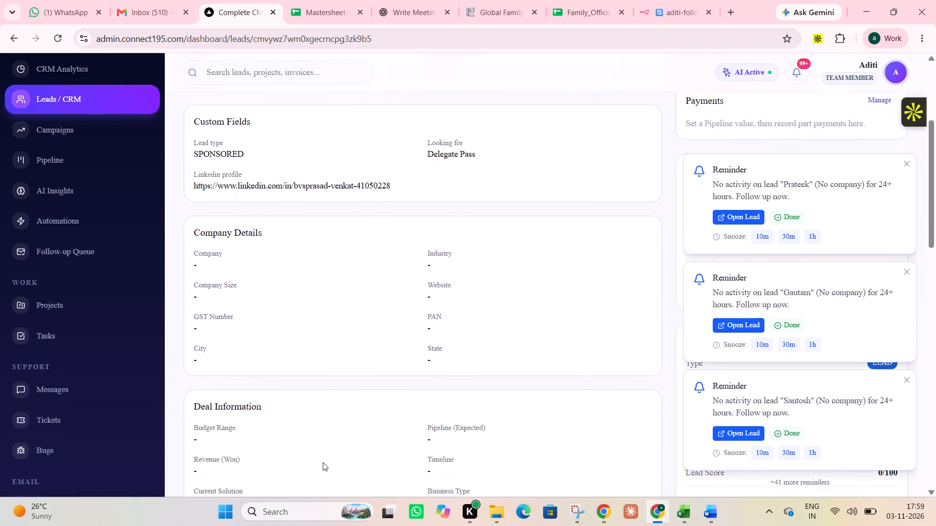
{"action": "key", "text": "Down"}
{"action": "key", "text": "Down"}
{"action": "key", "text": "Down"}
{"action": "key", "text": "Down"}
{"action": "key", "text": "Down"}
{"action": "key", "text": "Down"}
{"action": "key", "text": "Down"}
{"action": "key", "text": "Down"}
{"action": "key", "text": "Down"}
{"action": "key", "text": "Down"}
{"action": "key", "text": "Down"}
{"action": "key", "text": "Down"}
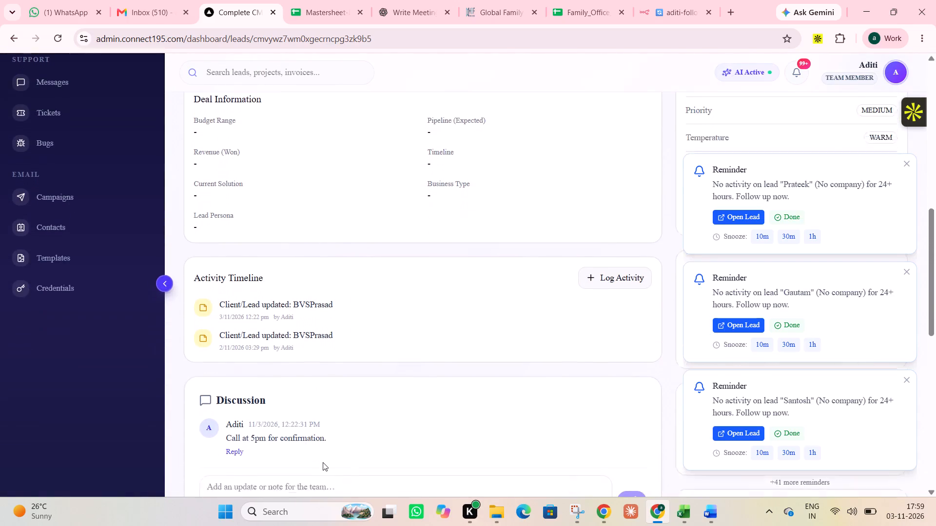
{"action": "key", "text": "Down"}
{"action": "key", "text": "Down"}
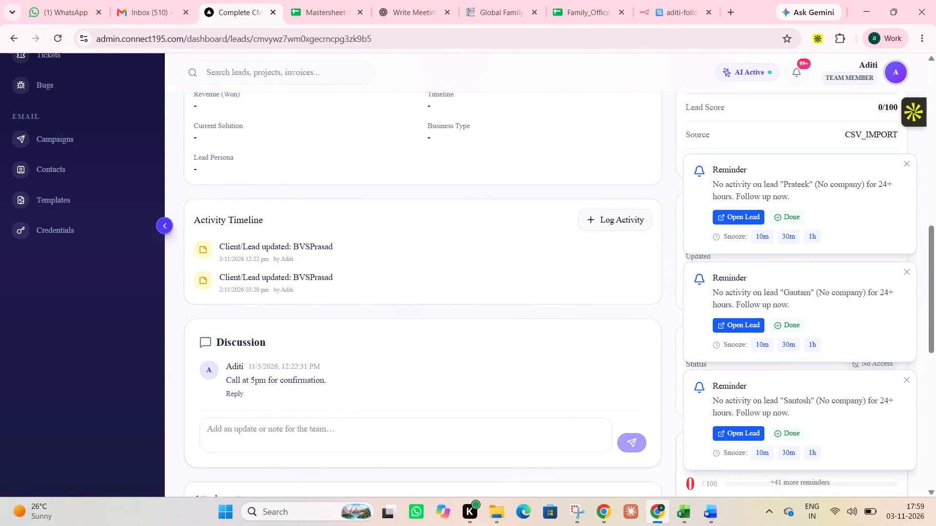
{"action": "left_click", "coordinate": [334, 433]}
{"action": "key", "text": "l"}
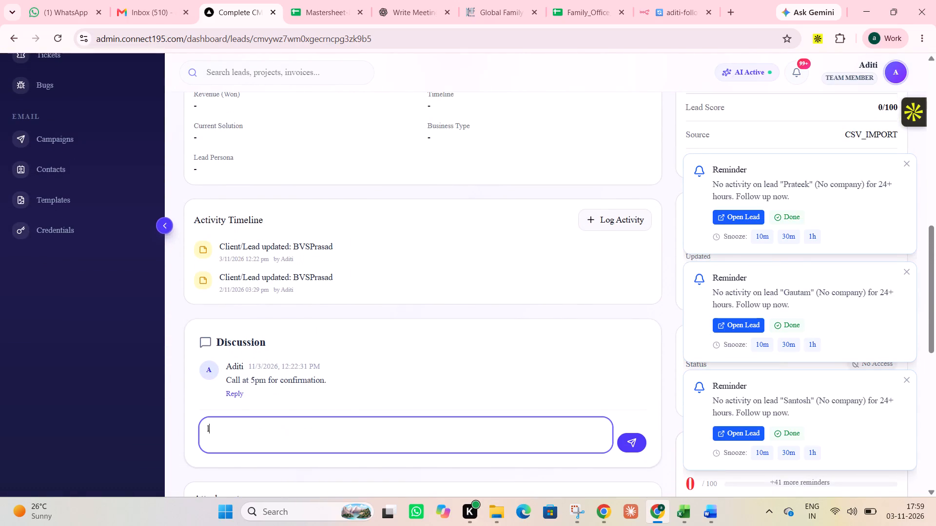
{"action": "type", "text": "ooking for complimentary"}
{"action": "key", "text": "space"}
{"action": "type", "text": "Pass"}
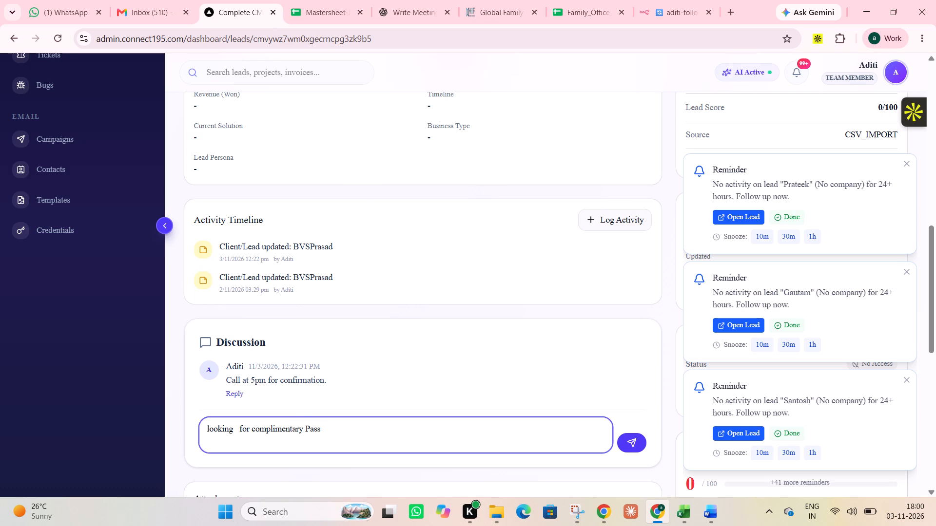
{"action": "key", "text": "space"}
{"action": "type", "text": "or free evem"}
{"action": "key", "text": "BackSpace"}
{"action": "type", "text": "nt"}
{"action": "key", "text": "Return"}
{"action": "left_click", "coordinate": [630, 441]}
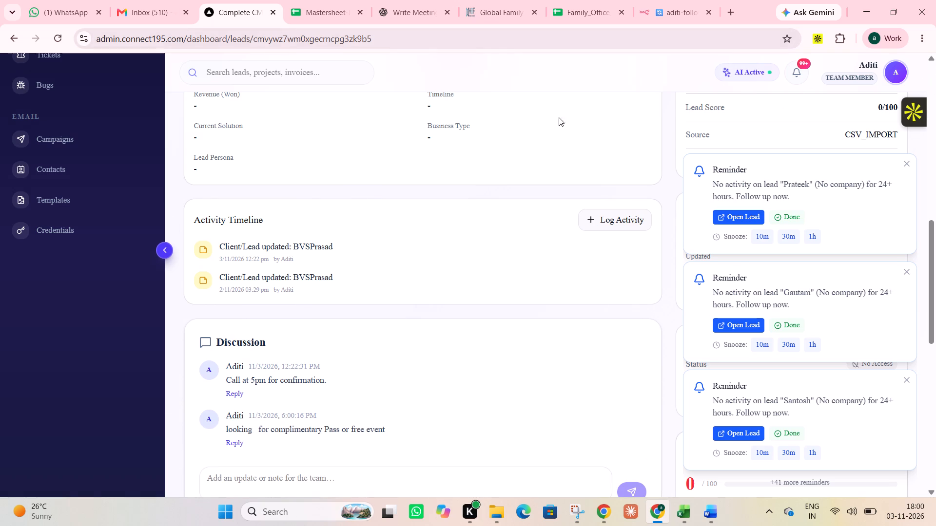
Reload the lead's page to clear the reminder pop-ups covering its pipeline stage and status details.
{"action": "left_click", "coordinate": [57, 36]}
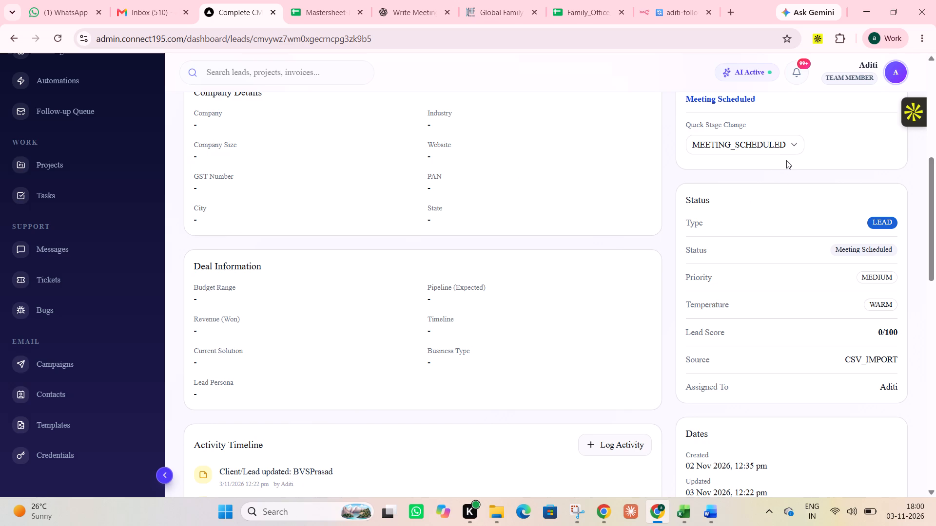
Change the open lead's pipeline stage to Lost.
{"action": "left_click", "coordinate": [792, 142]}
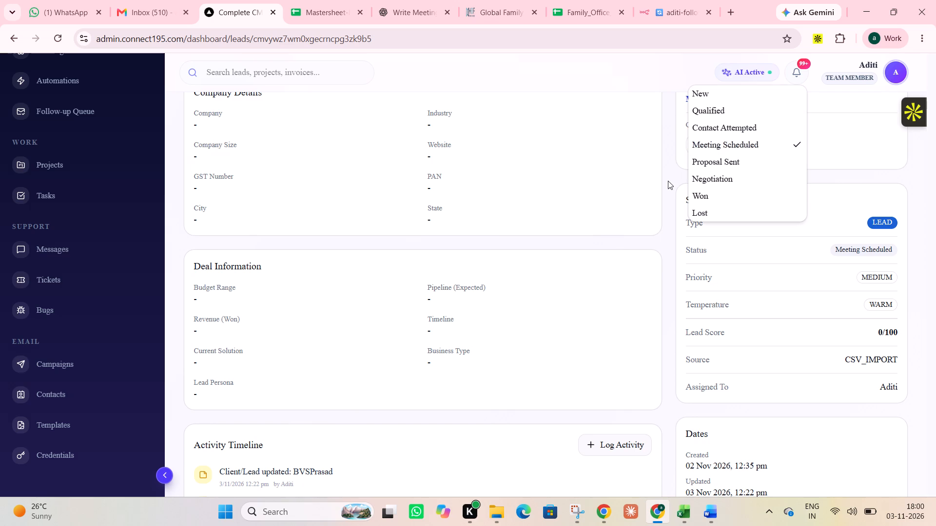
{"action": "left_click", "coordinate": [698, 211]}
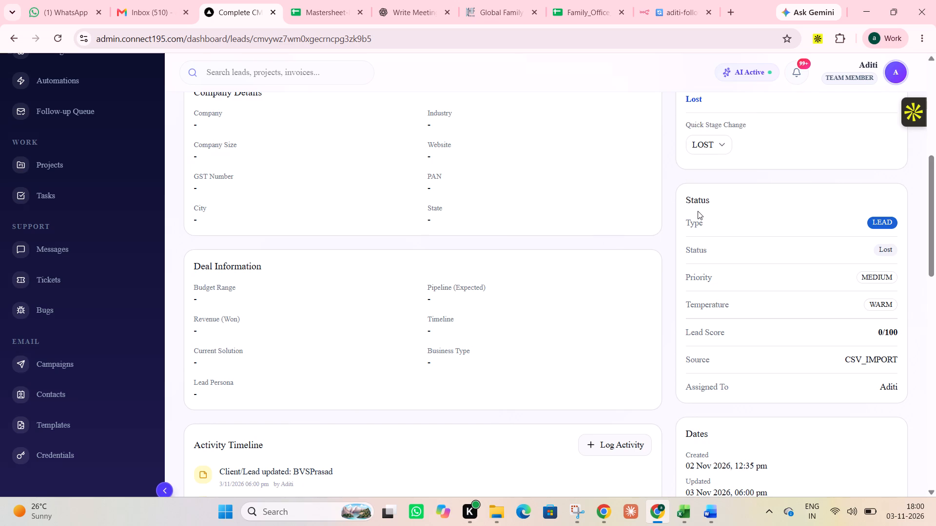
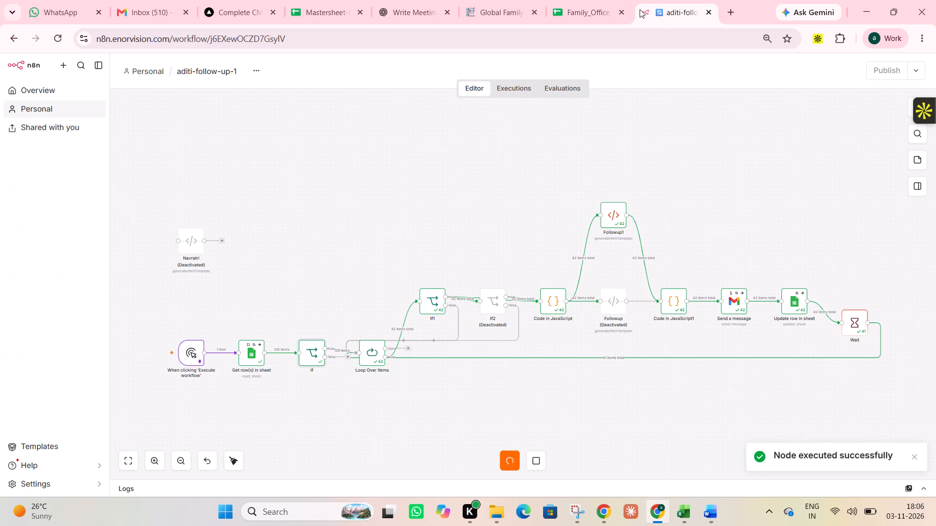
Stop the current execution of the aditi-follow-up-1 workflow while it is looping through the follow-up emails.
{"action": "left_click", "coordinate": [539, 463]}
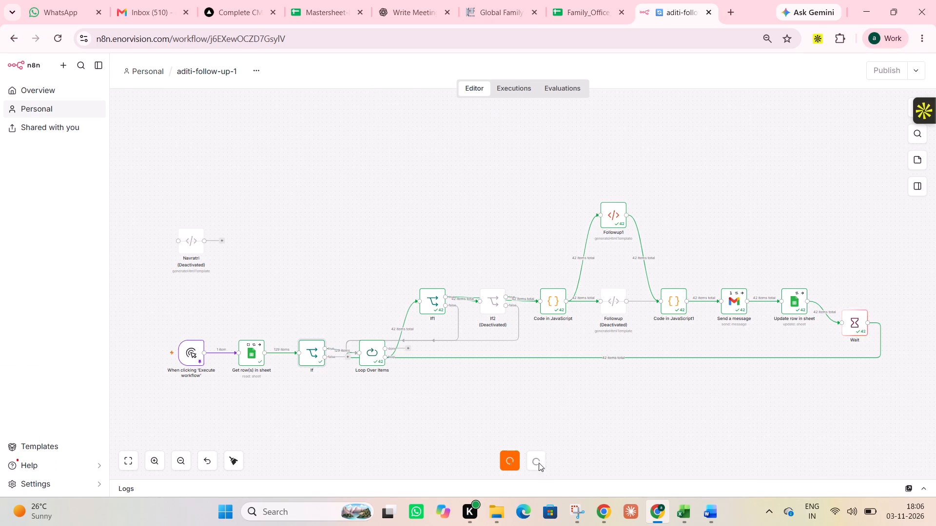
Check the last mailed row in the Aditi- Linkedin 2 sheet and set the workflow's If node condition to row_number greater than 53.
{"action": "left_click", "coordinate": [321, 358]}
{"action": "left_click_drag", "start_coordinate": [321, 358], "coordinate": [325, 349]}
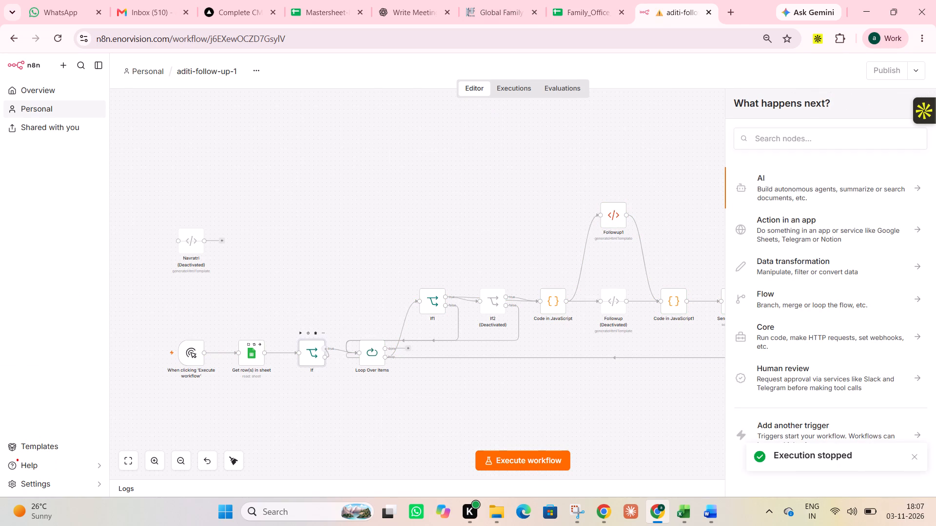
{"action": "left_click_drag", "start_coordinate": [325, 349], "coordinate": [325, 350]}
{"action": "double_click", "coordinate": [313, 353]}
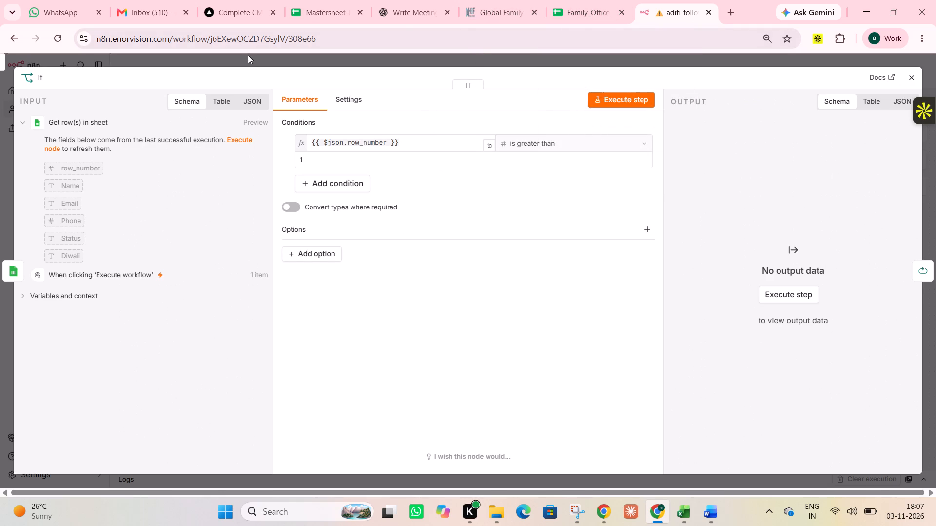
{"action": "left_click", "coordinate": [592, 0]}
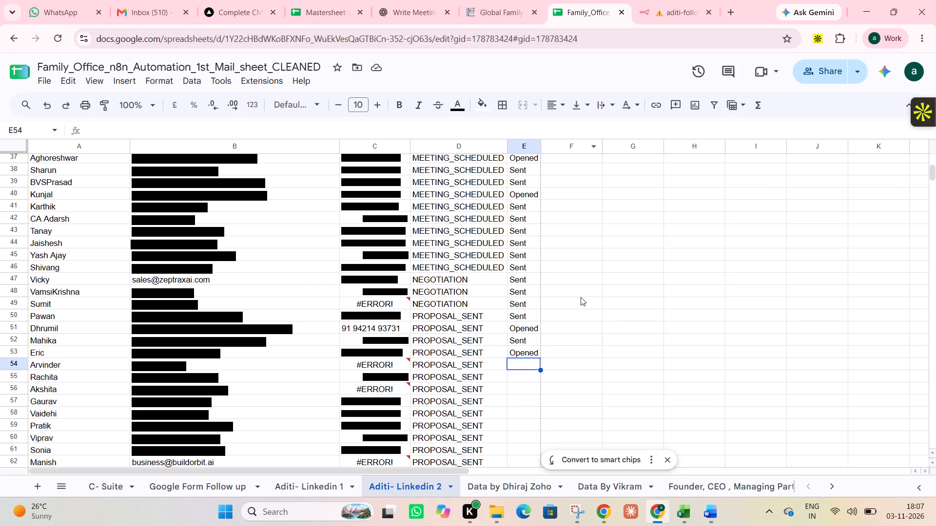
{"action": "left_click", "coordinate": [496, 355]}
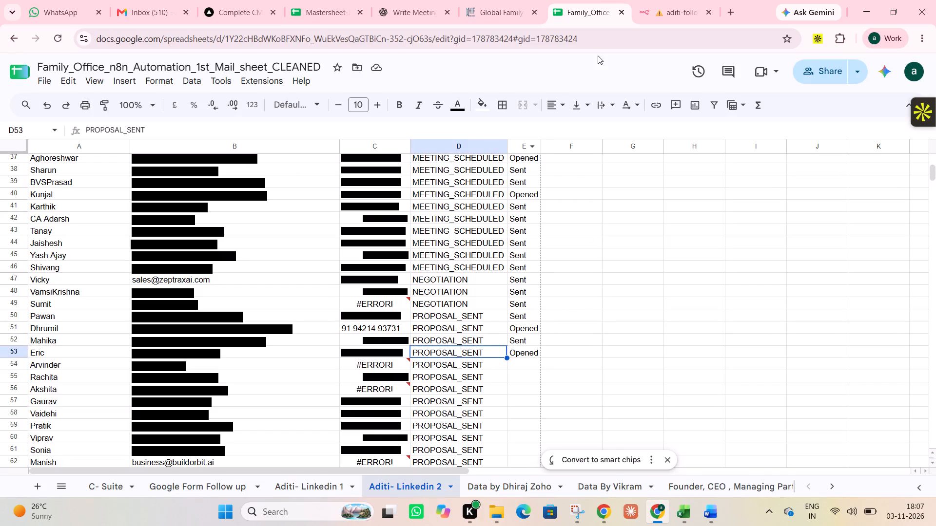
{"action": "left_click", "coordinate": [503, 9]}
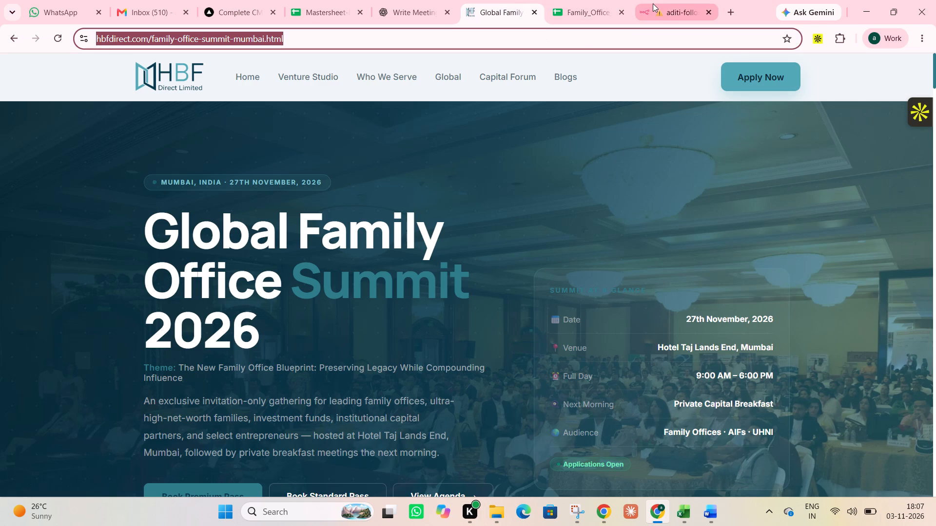
{"action": "left_click", "coordinate": [653, 3]}
{"action": "left_click", "coordinate": [330, 163]}
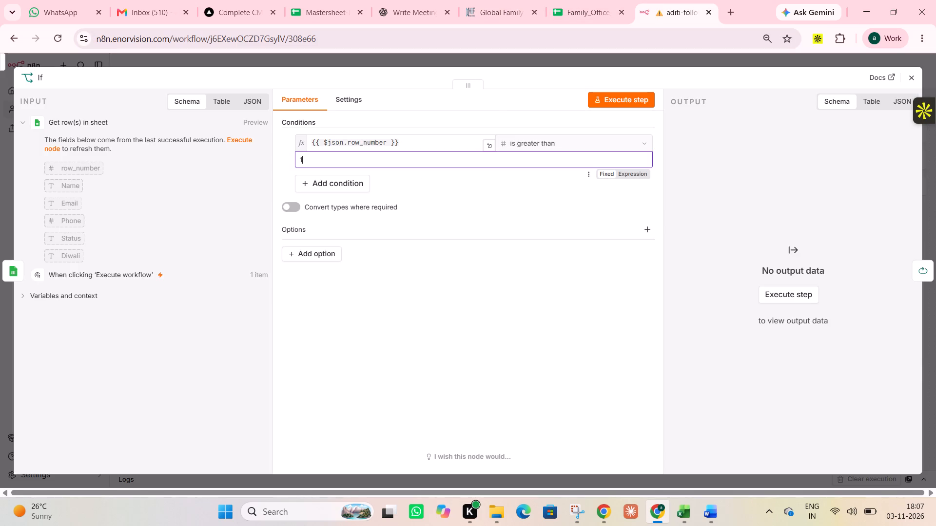
{"action": "key", "text": "BackSpace"}
{"action": "key", "text": "BackSpace"}
{"action": "type", "text": "53"}
Execute the If node on its own to run the updated row filter.
{"action": "left_click", "coordinate": [610, 92]}
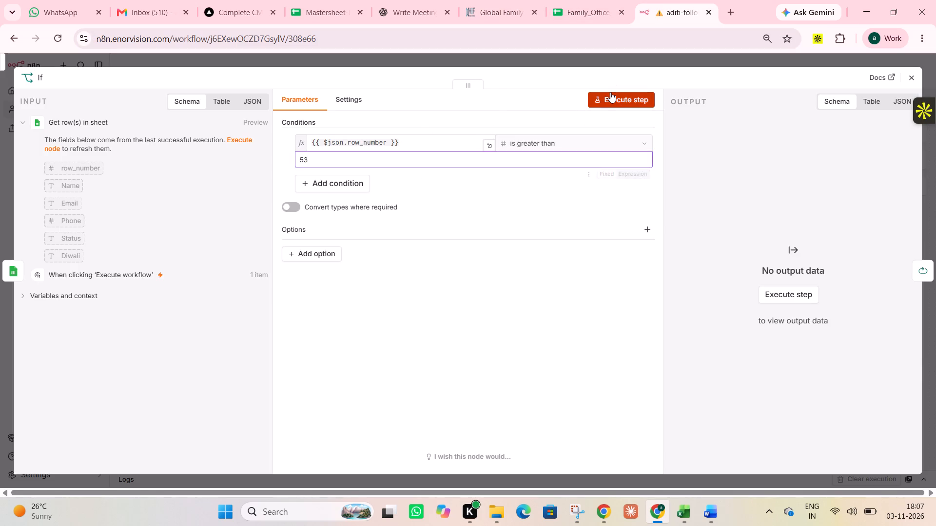
Leave the If node's settings and execute the full aditi-follow-up-1 workflow to send the follow-up emails.
{"action": "left_click", "coordinate": [915, 79]}
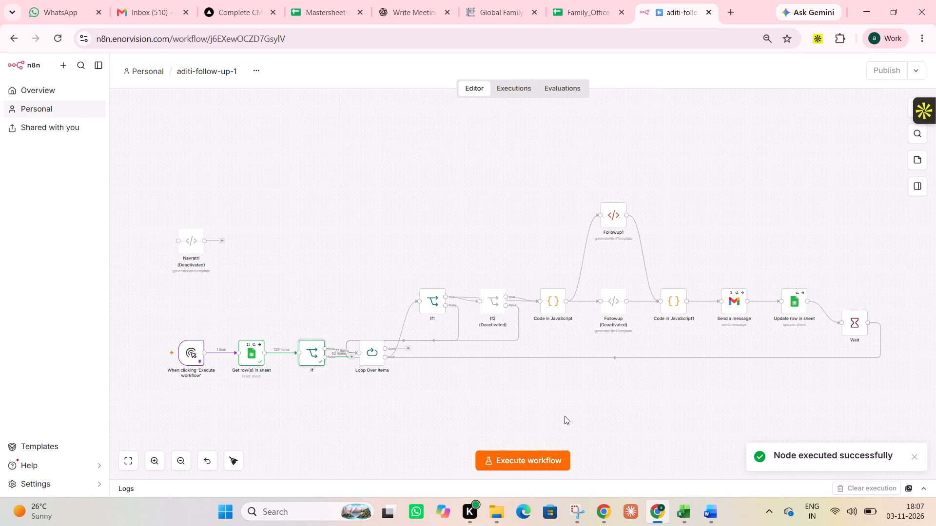
{"action": "left_click", "coordinate": [525, 461]}
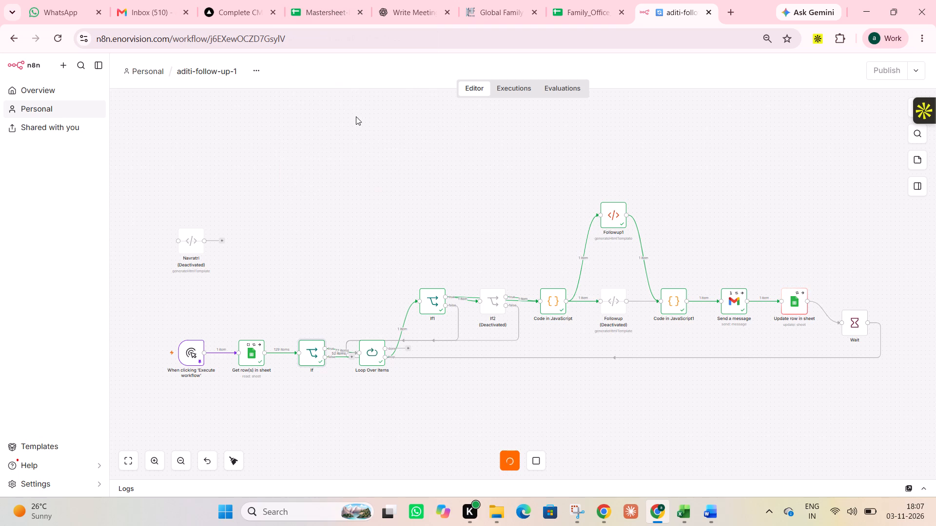
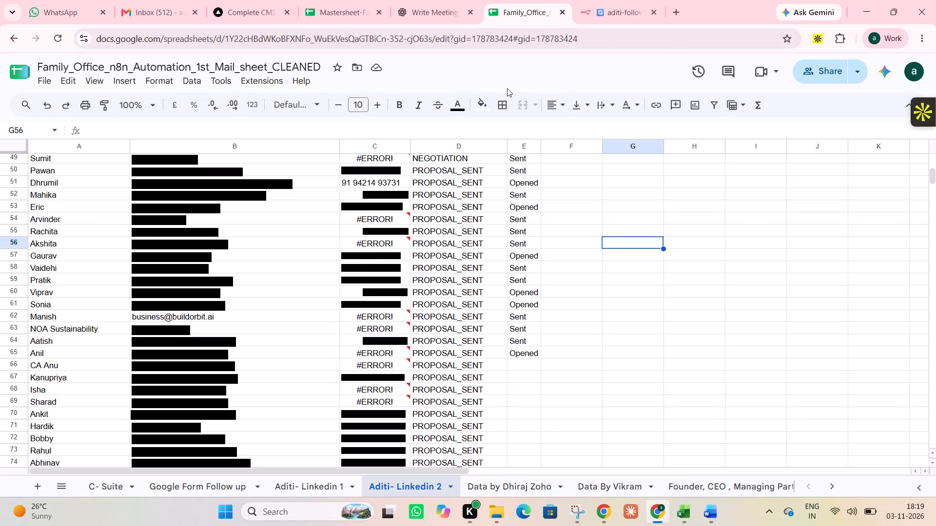
Review the mail status column in the Aditi- Linkedin 2 sheet to find where the mailed rows end.
{"action": "scroll", "coordinate": [450, 281], "scroll_direction": "right", "scroll_amount": 1}
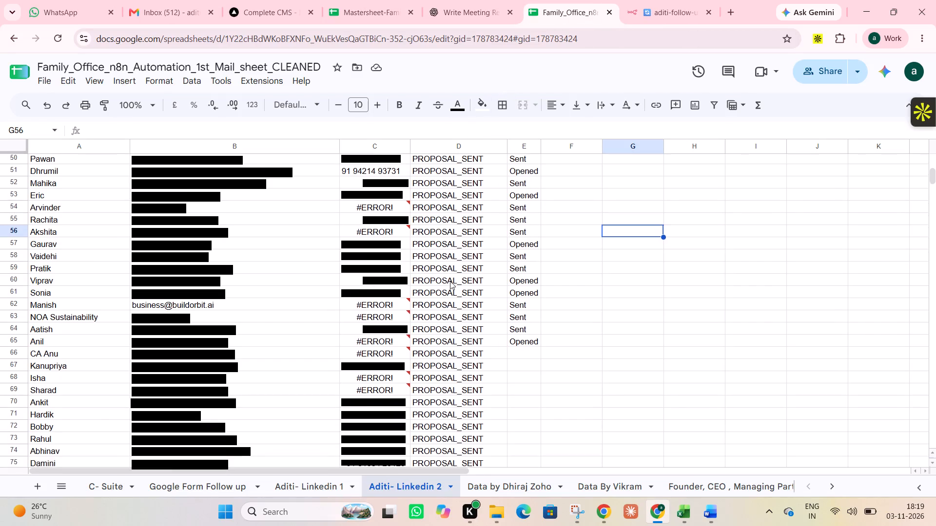
{"action": "scroll", "coordinate": [450, 281], "scroll_direction": "right", "scroll_amount": 3}
{"action": "scroll", "coordinate": [450, 281], "scroll_direction": "down", "scroll_amount": 1}
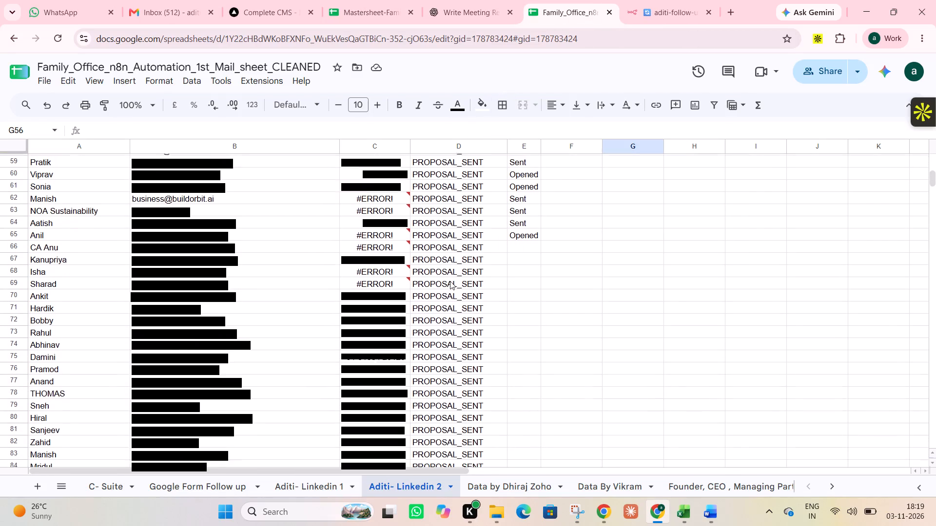
{"action": "scroll", "coordinate": [450, 281], "scroll_direction": "down", "scroll_amount": 2}
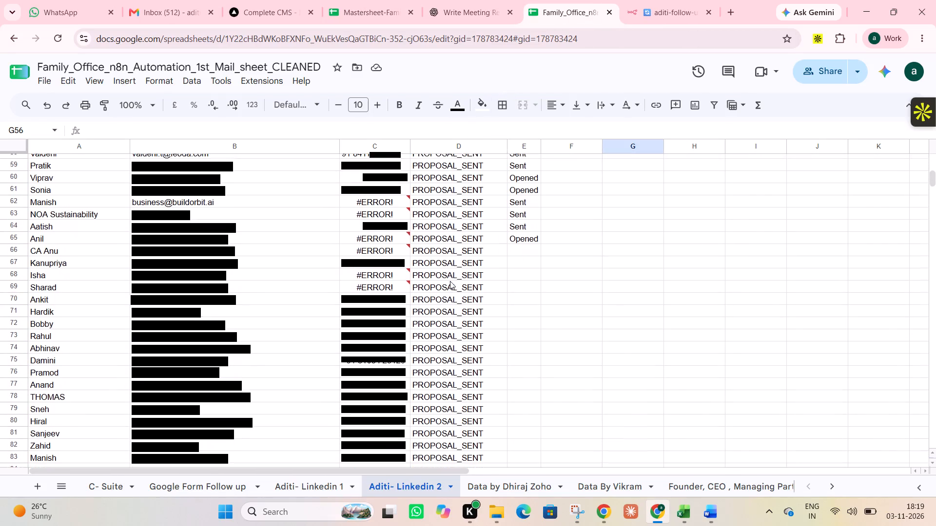
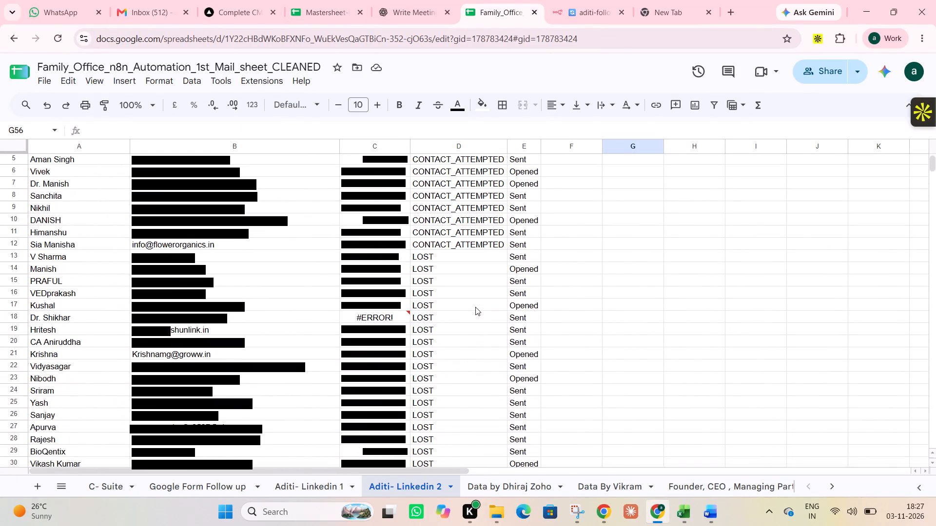
Review the Sent and Opened mail statuses down the Aditi- Linkedin 2 sheet, through the MEETING_SCHEDULED, NEGOTIATION and PROPOSAL_SENT leads.
{"action": "scroll", "coordinate": [475, 307], "scroll_direction": "down", "scroll_amount": 5}
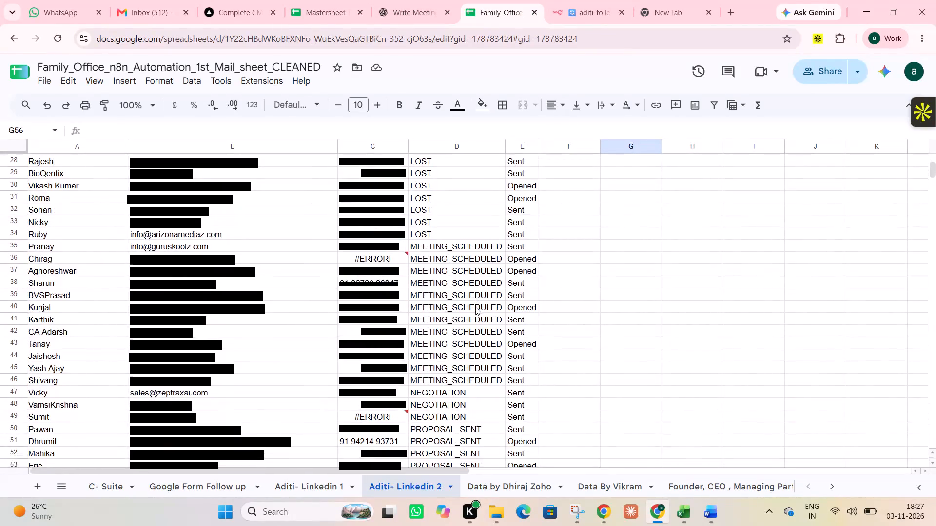
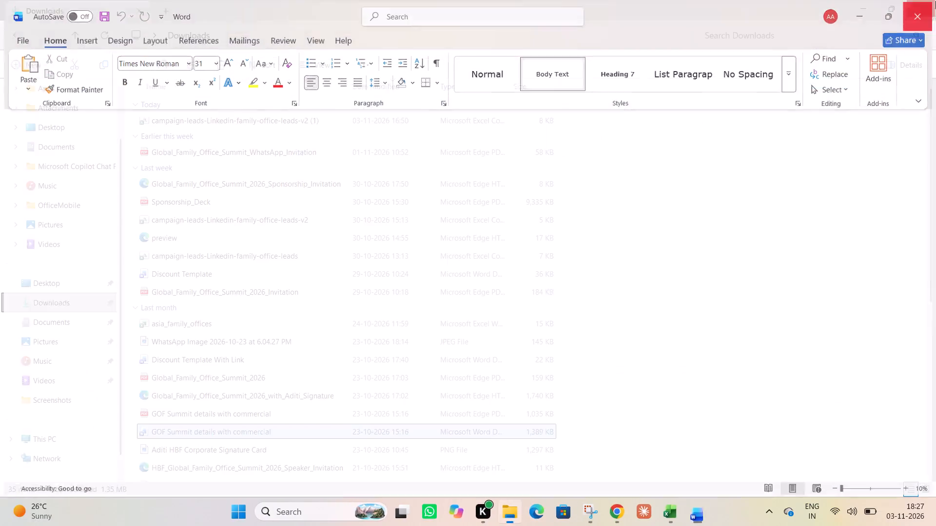
{"action": "left_click", "coordinate": [935, 1]}
{"action": "left_click", "coordinate": [935, 1]}
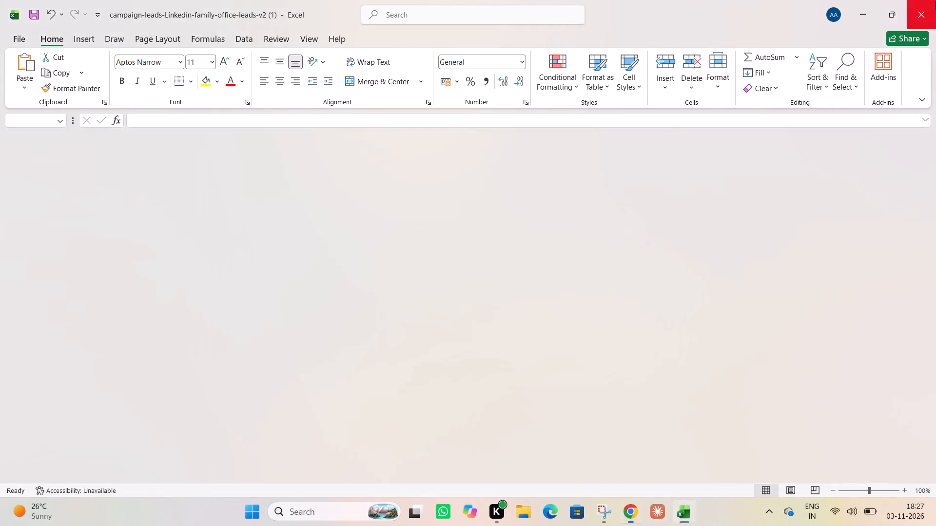